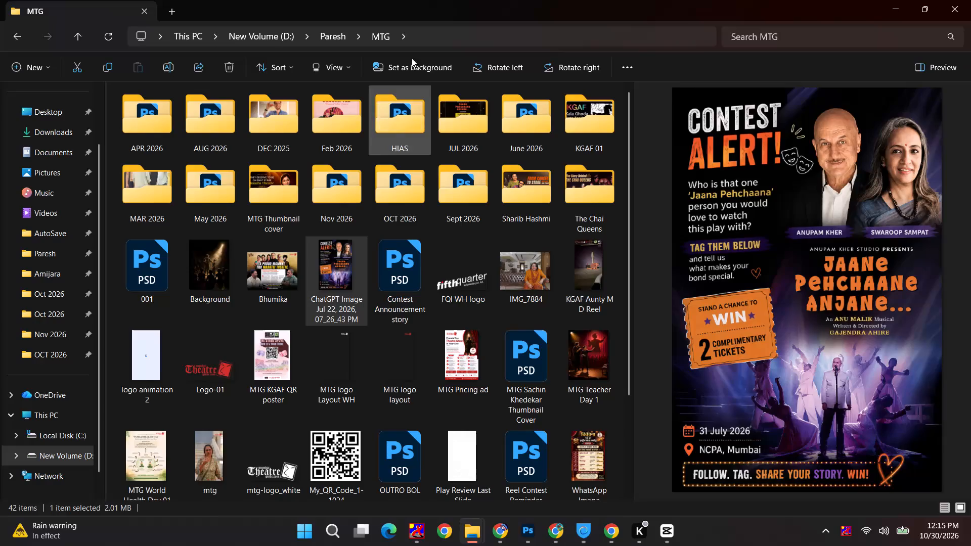
Open the Contest Announcement story PSD from the MTG folder in Photoshop.
double_click(379, 282)
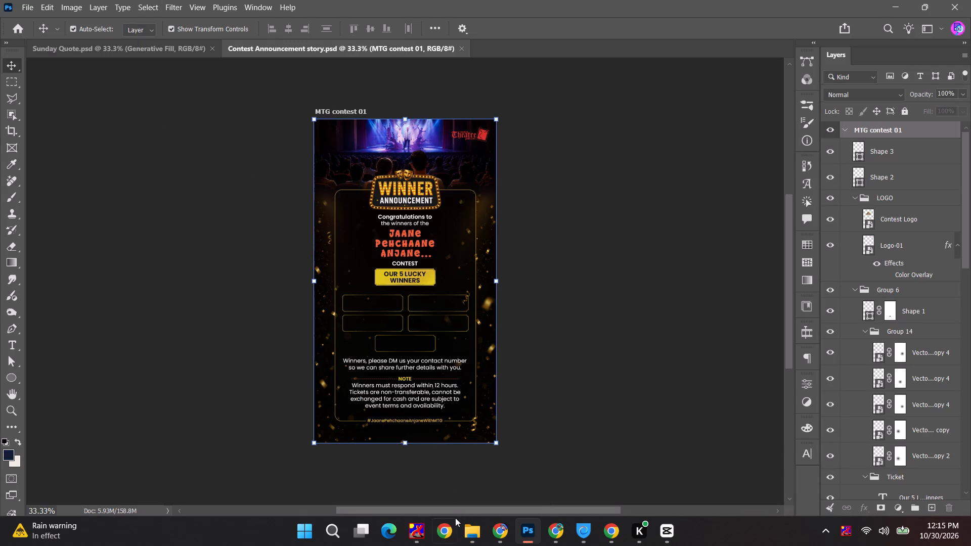
Return to the MTG folder in File Explorer and open the Reel Contest Reminder PSD in Photoshop.
left_click(472, 525)
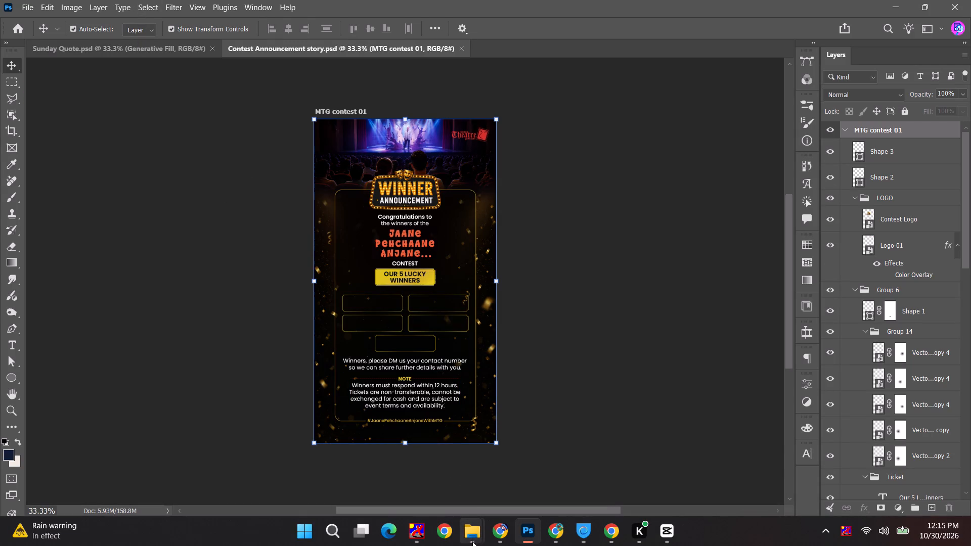
left_click(473, 541)
left_click(517, 458)
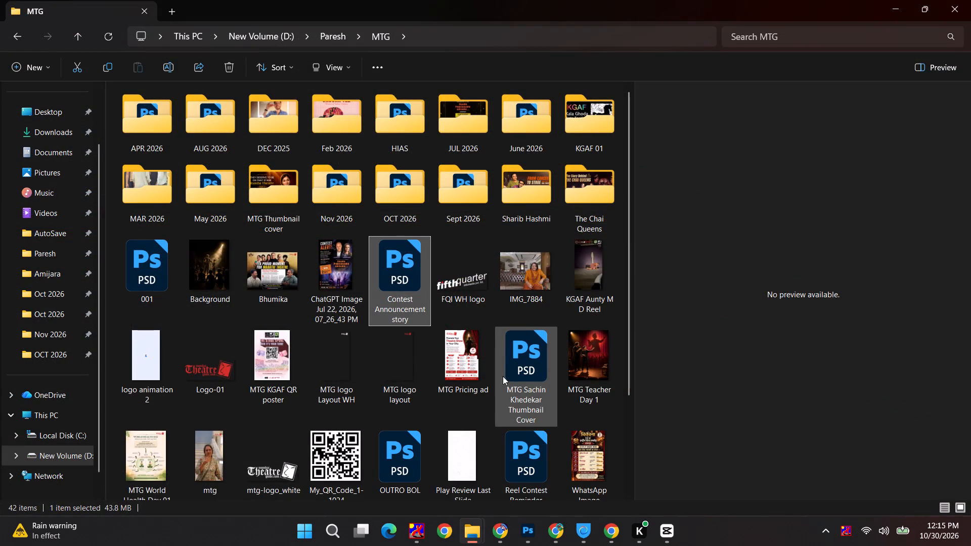
scroll(545, 441, "down", 1)
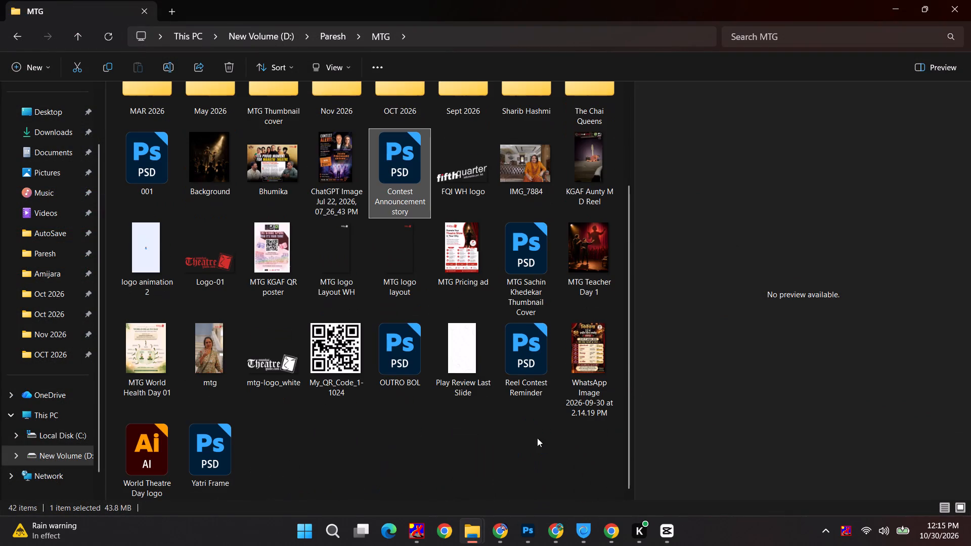
double_click(529, 373)
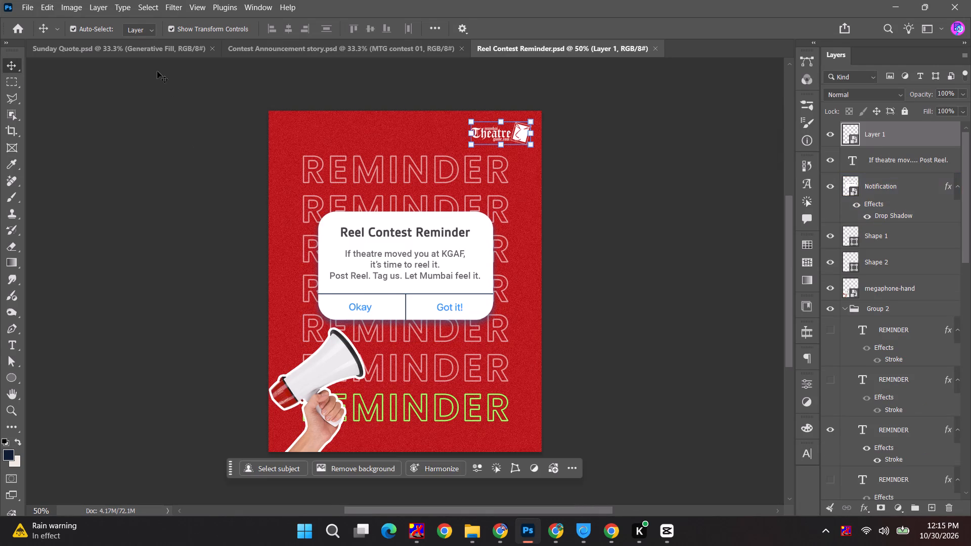
Check the Amijara Bags Janmashtami(1) folder window in File Explorer, and switch to Chrome's Anupam Kher image results.
left_click(466, 535)
left_click(391, 464)
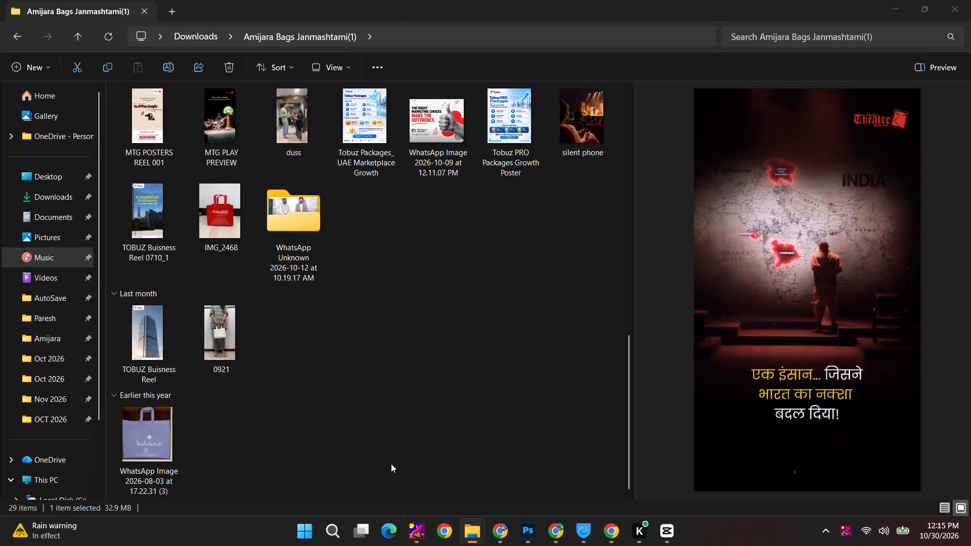
left_click(501, 532)
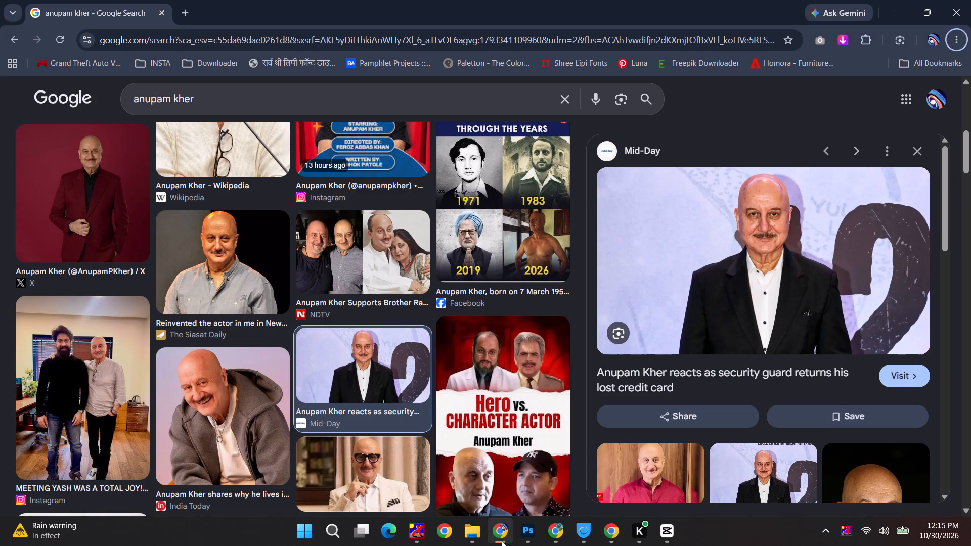
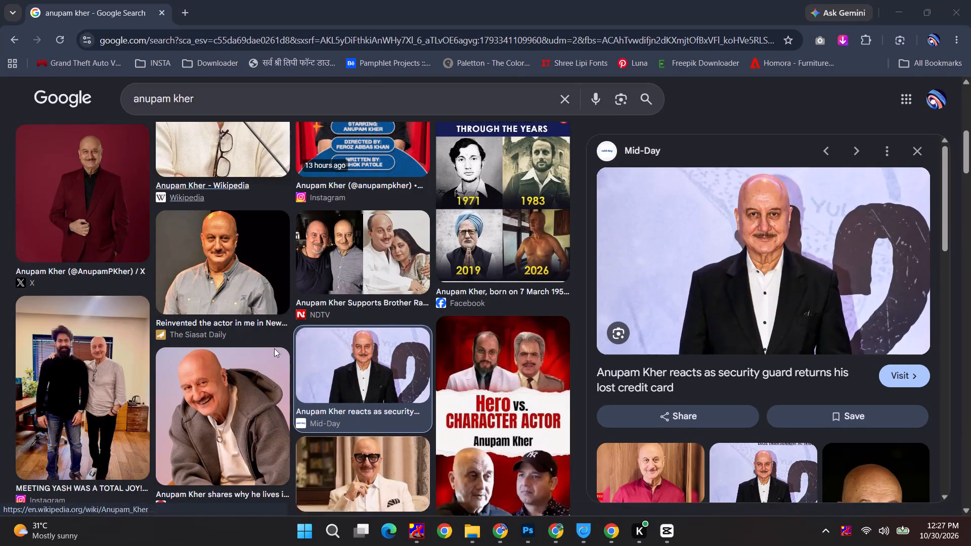
Switch to Photoshop and close the Reel Contest Reminder PSD.
key("alt+Tab")
key("alt+Tab")
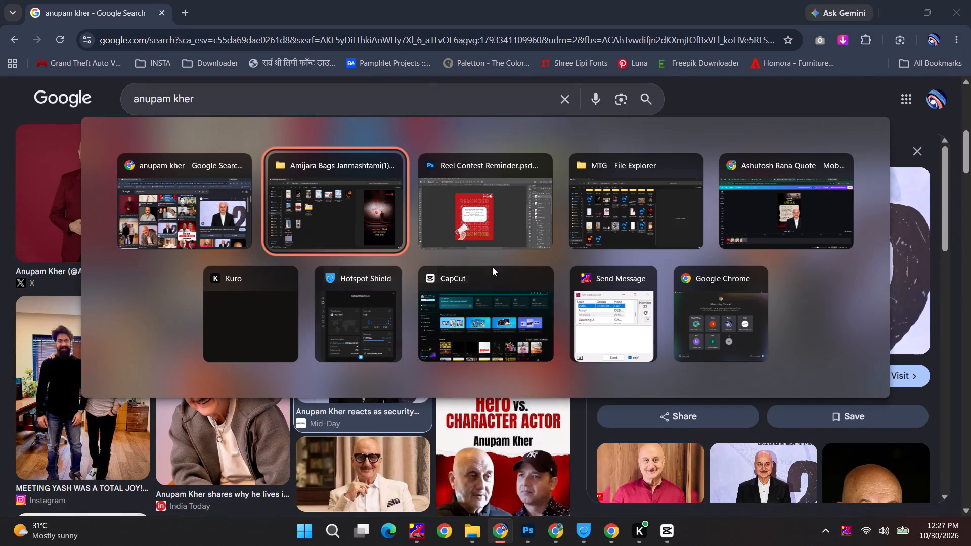
left_click_drag(467, 217, 467, 211, "alt")
key("ctrl+w")
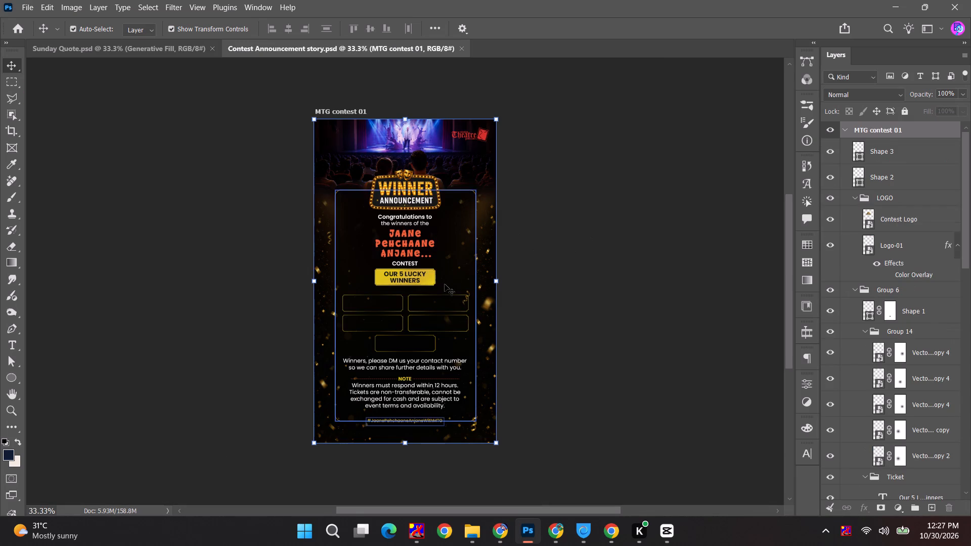
In File Explorer, go to Paresh > MTG > OCT 2026 and examine its files, the MTG Carousel image folder and the MTG Sardar outro image.
key("alt+Tab")
left_click(528, 208, "alt")
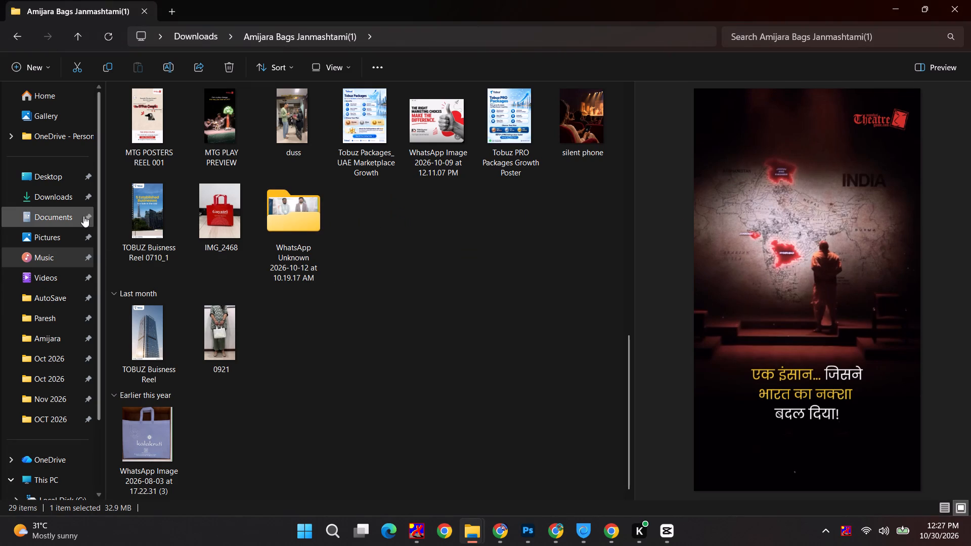
left_click(45, 321)
left_click(449, 287)
double_click(571, 216)
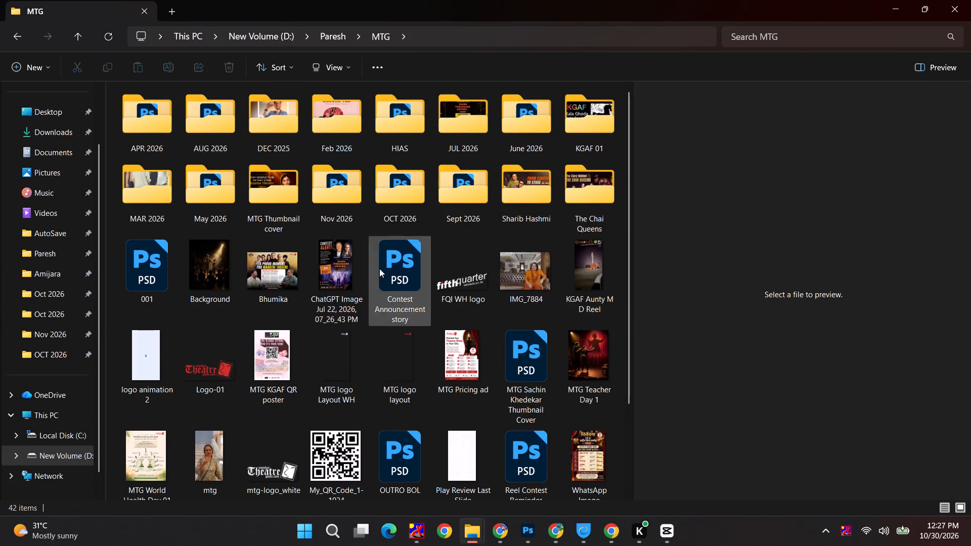
left_click(395, 214)
double_click(403, 207)
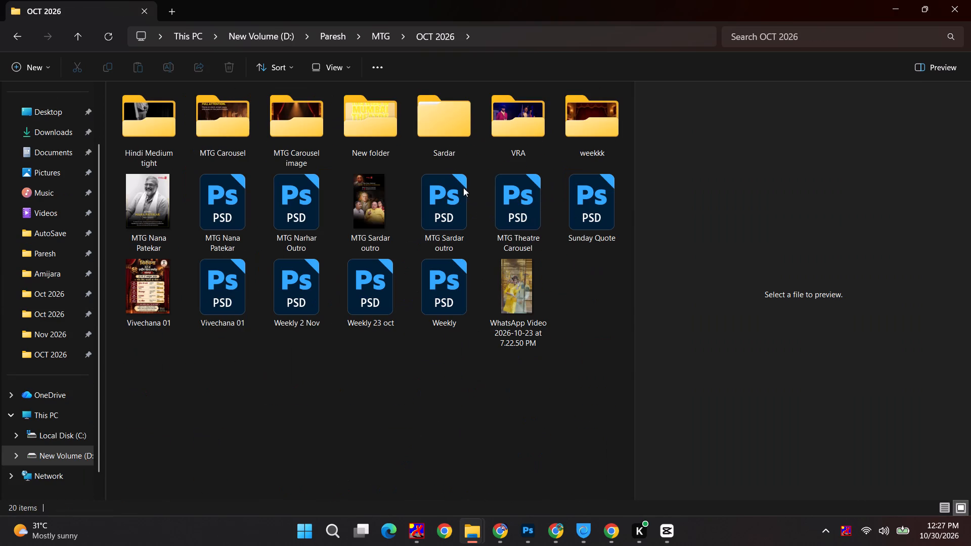
left_click(502, 125)
left_click(458, 132)
double_click(287, 142)
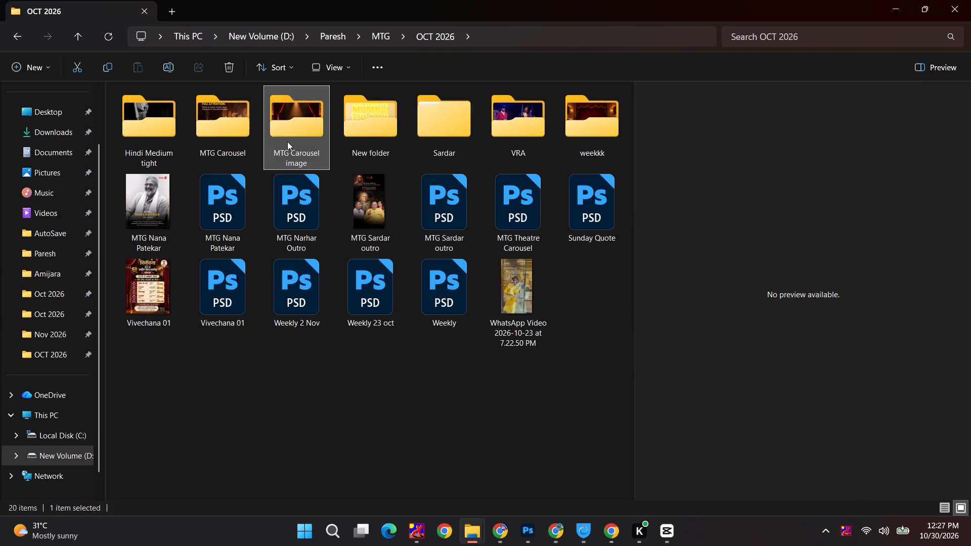
left_click(454, 29)
left_click(432, 32)
left_click(595, 133)
left_click(382, 201)
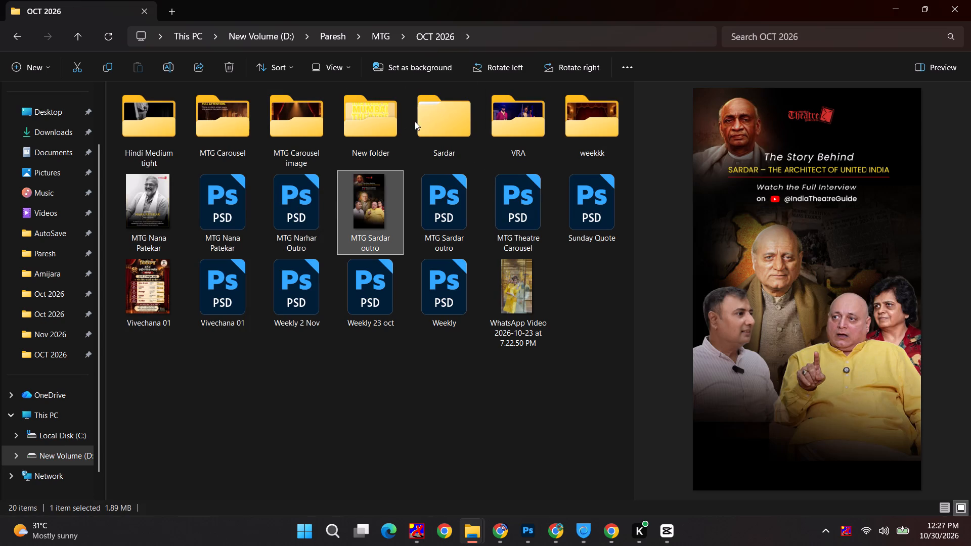
Search the MTG folder for "anupam" and preview the matching image files.
left_click(374, 25)
left_click(374, 35)
left_click(816, 39)
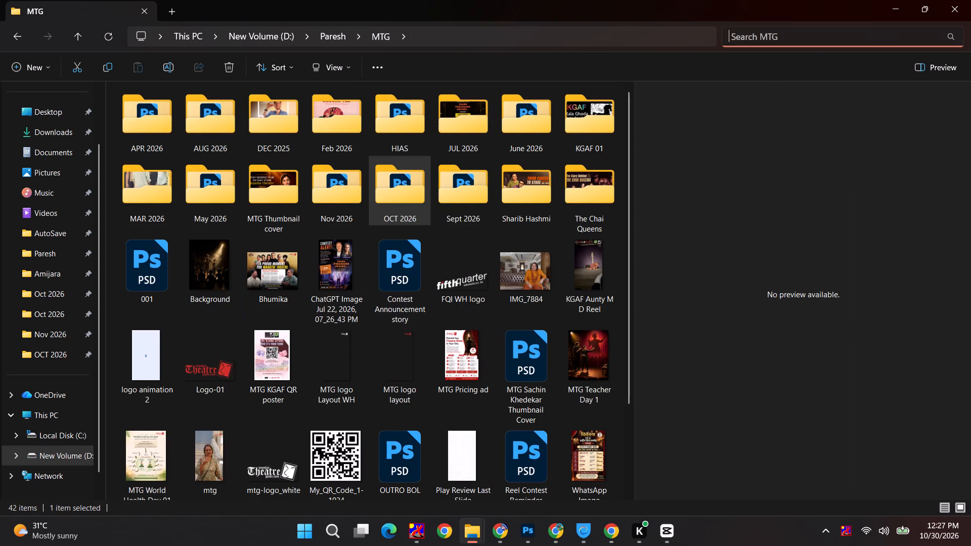
type("anupam")
key("Return")
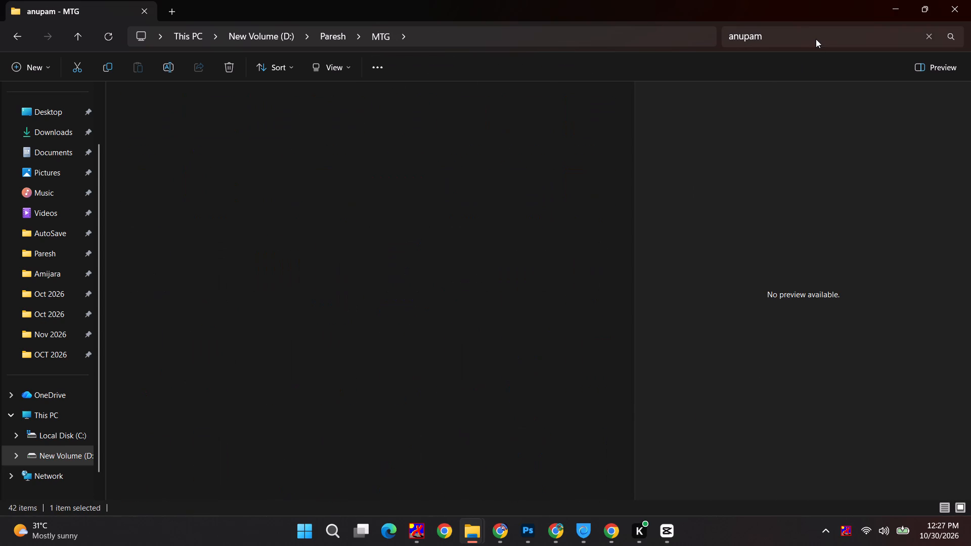
left_click(259, 156)
left_click(276, 136)
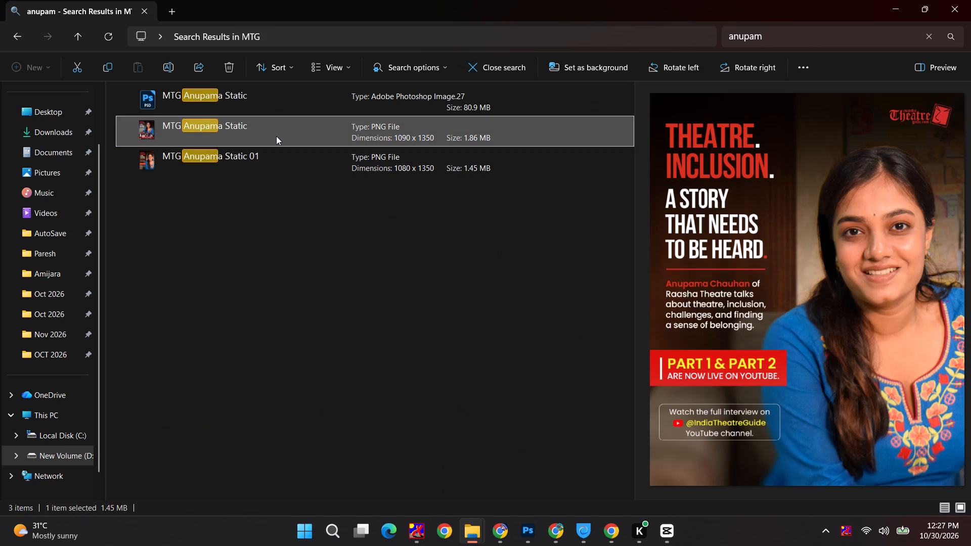
left_click(287, 112)
Return to the MTG folder's contents and preview the ChatGPT contest poster image dated Jul 22, 2026.
left_click(19, 41)
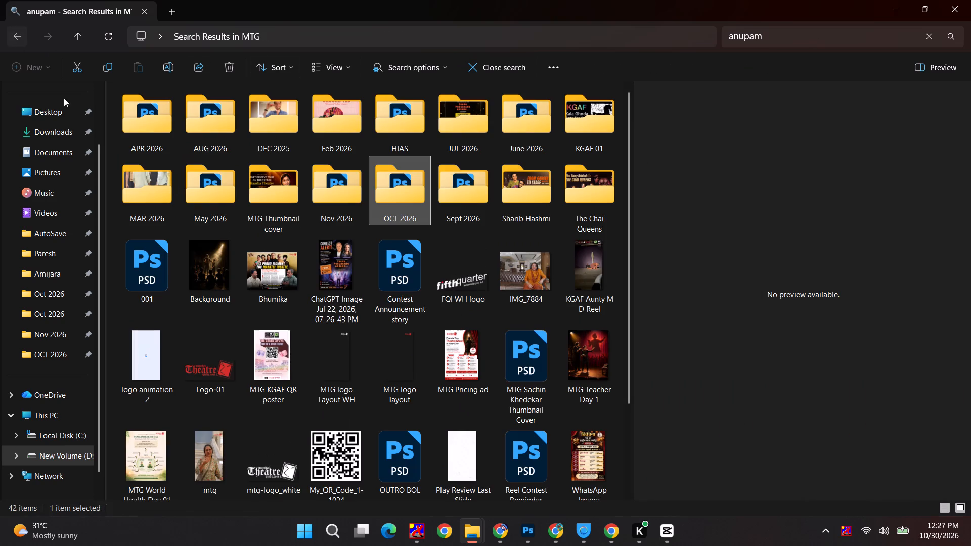
left_click(386, 258)
left_click(338, 277)
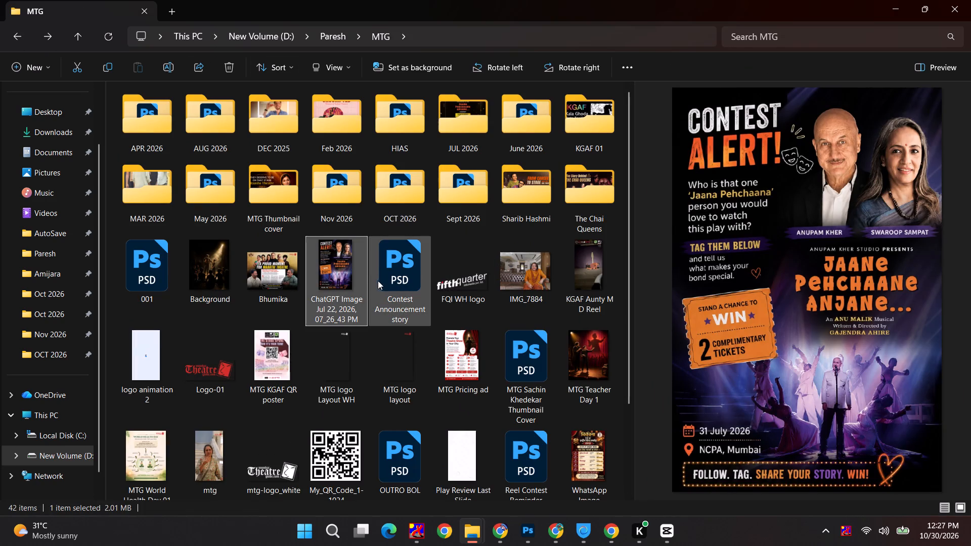
Search the MTG folder for "jaane", "anjaane" and "jaane" again, and return to the folder's contents.
left_click_drag(798, 27, 729, 36)
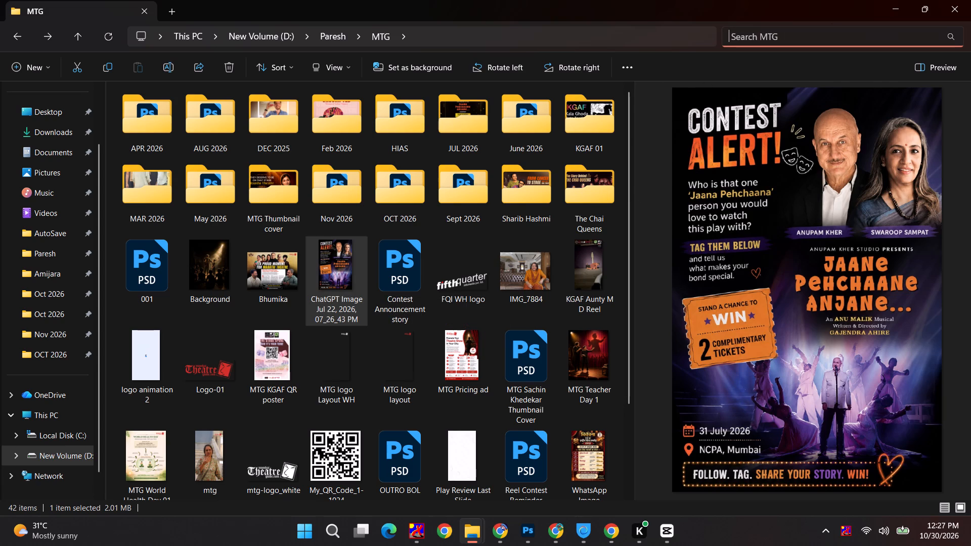
left_click_drag(729, 36, 733, 37)
type("jaane")
key("Return")
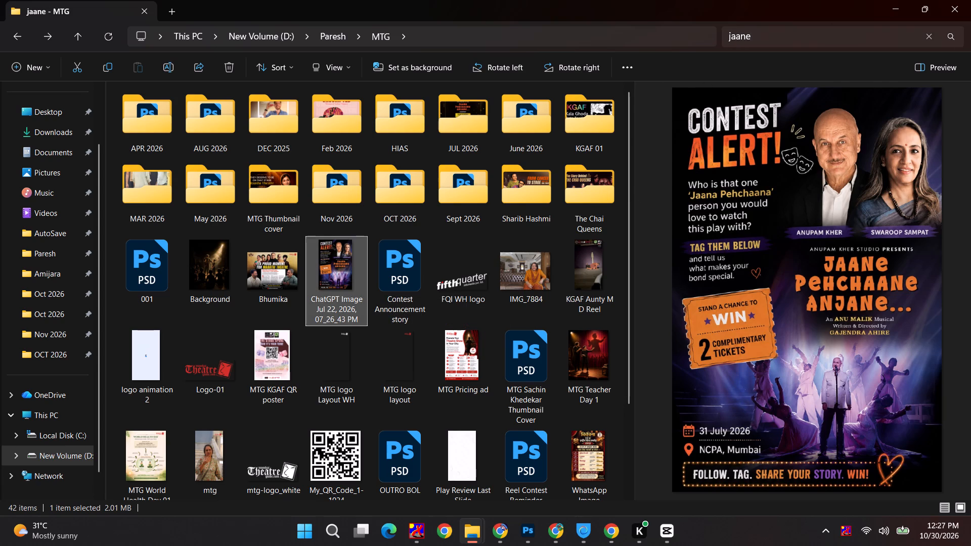
left_click_drag(757, 37, 671, 34)
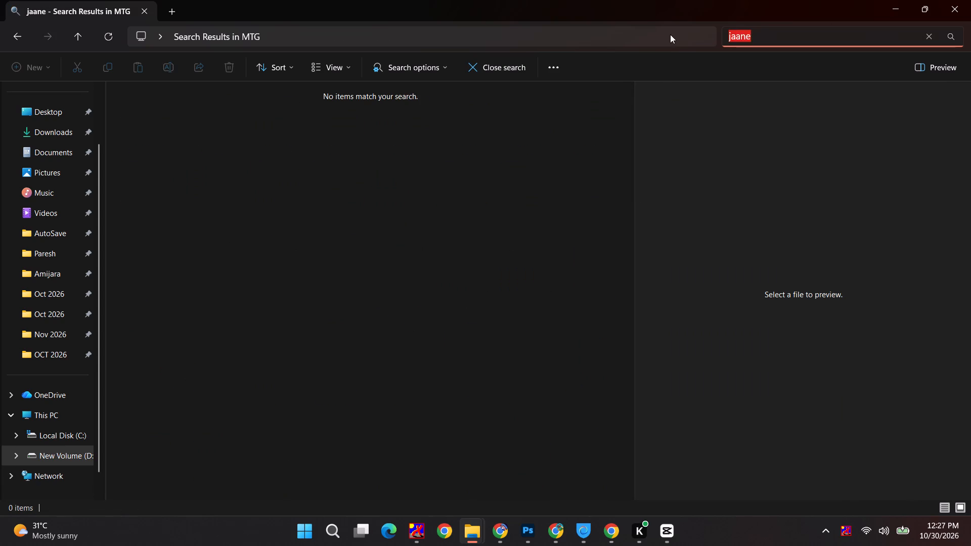
type("ana")
key("BackSpace")
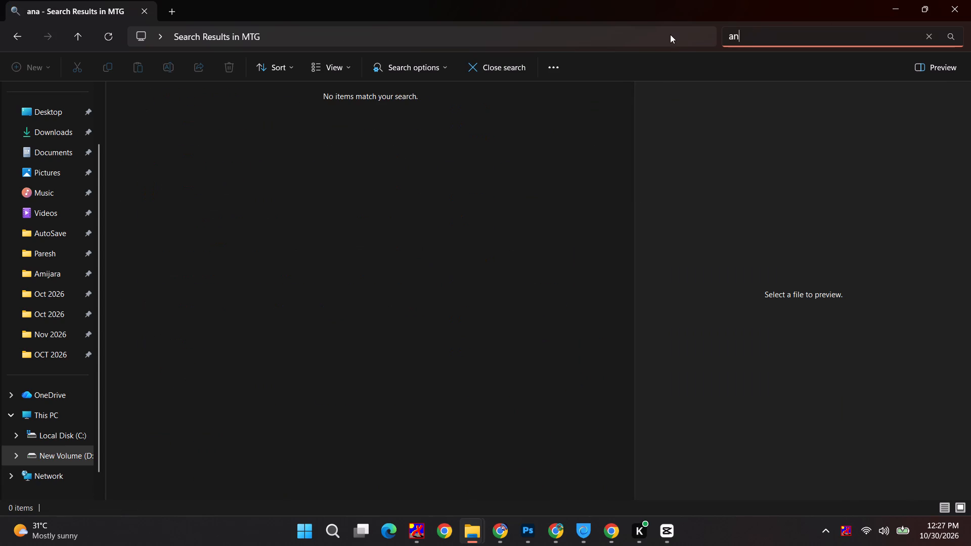
type("jane")
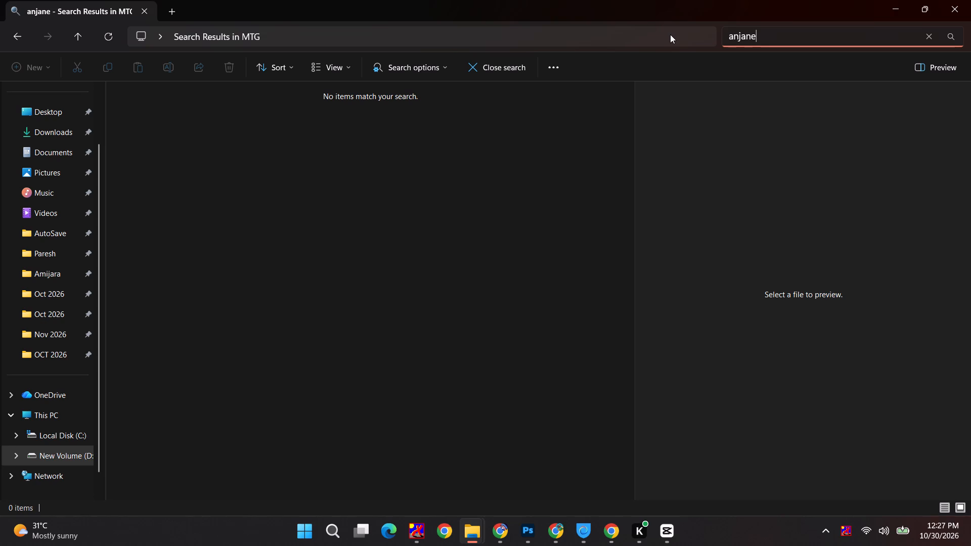
key("BackSpace")
key("BackSpace")
type("ane")
key("Return")
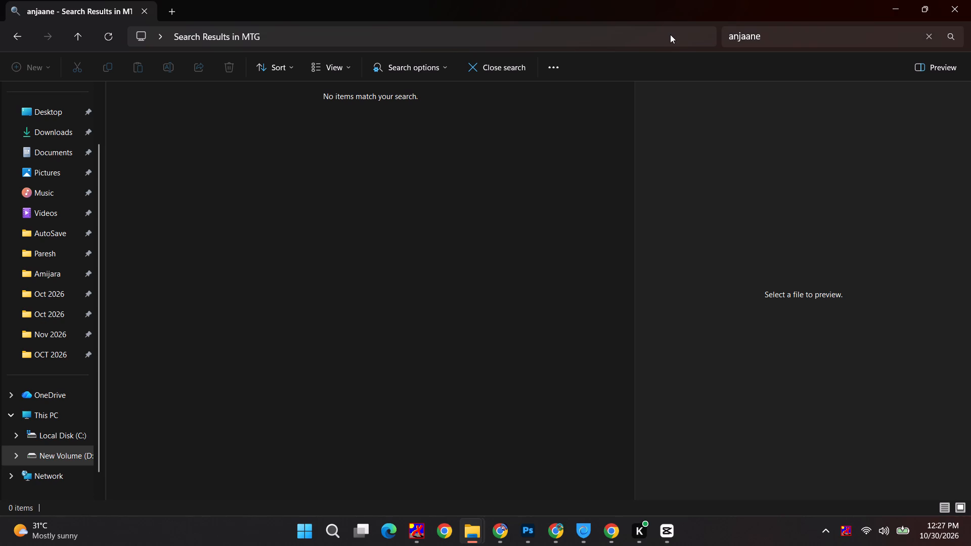
left_click_drag(785, 47, 655, 43)
type("jaane")
key("Return")
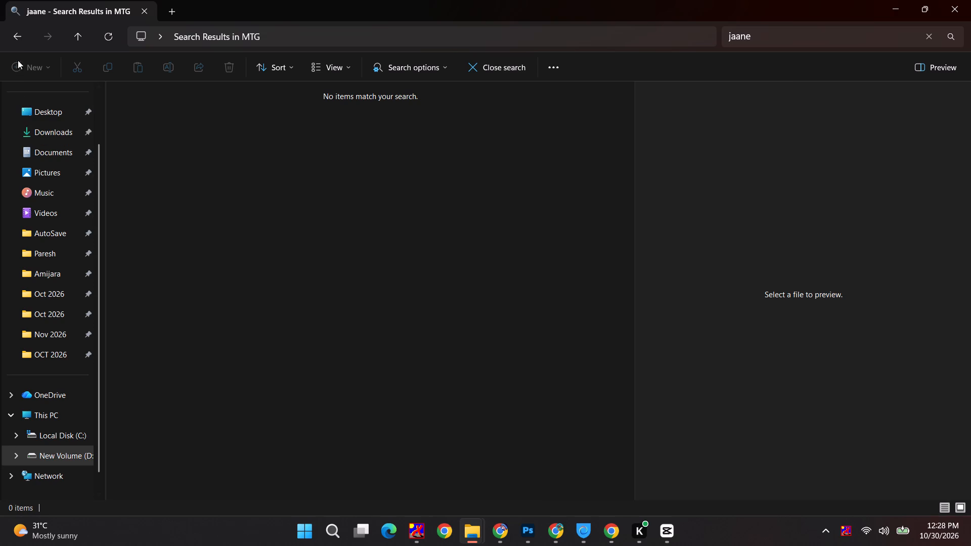
left_click(19, 40)
Look through the Nov 2026, May 2026 and June 2026 folders inside MTG for earlier design files.
left_click(402, 188)
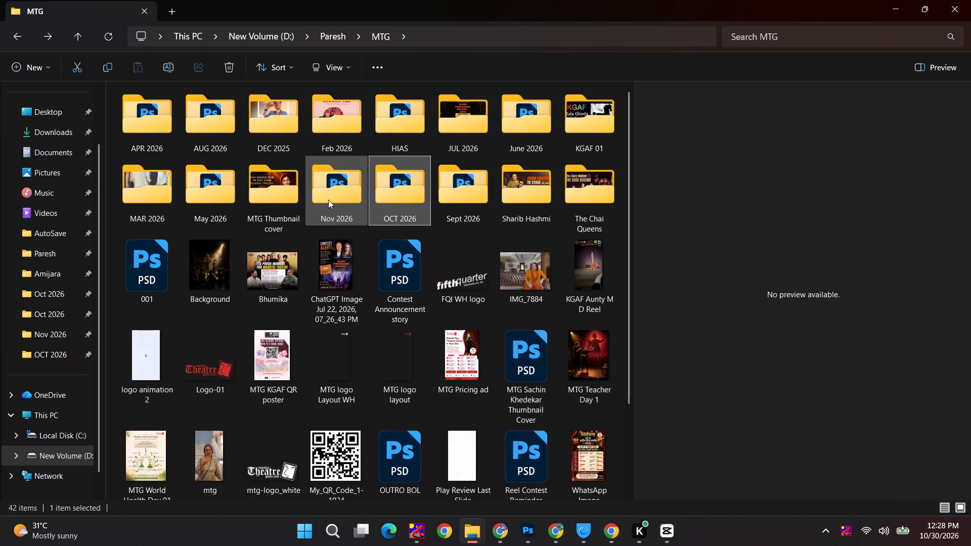
double_click(328, 200)
key("BackSpace")
double_click(223, 199)
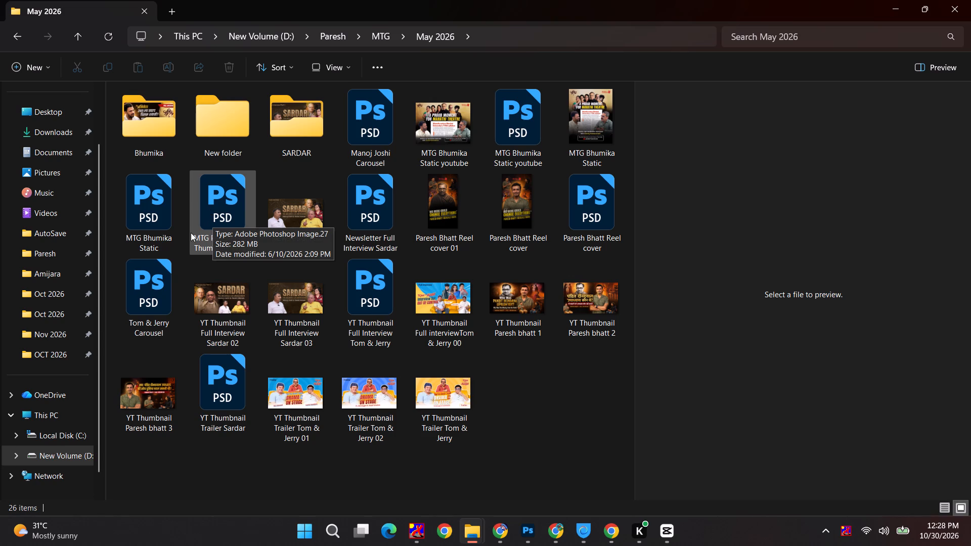
left_click(521, 116)
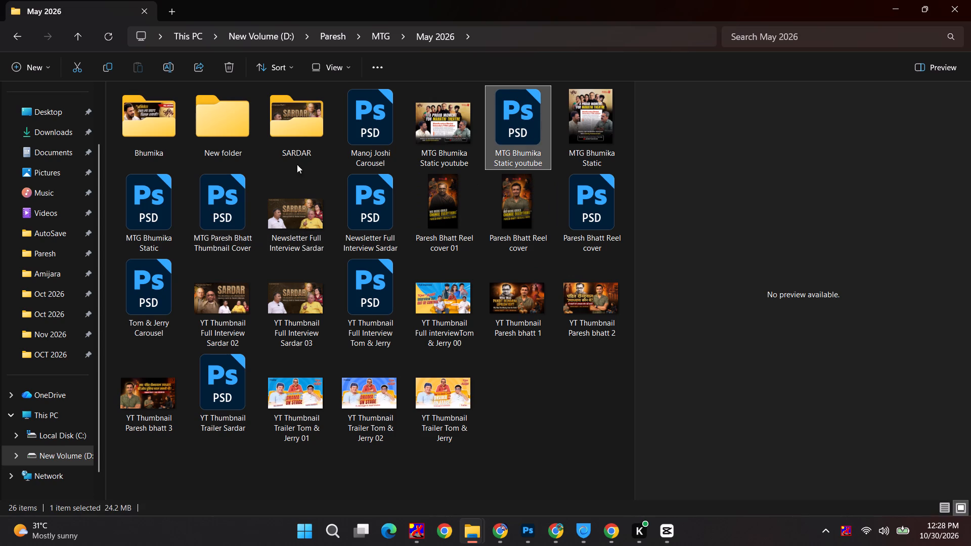
left_click(379, 39)
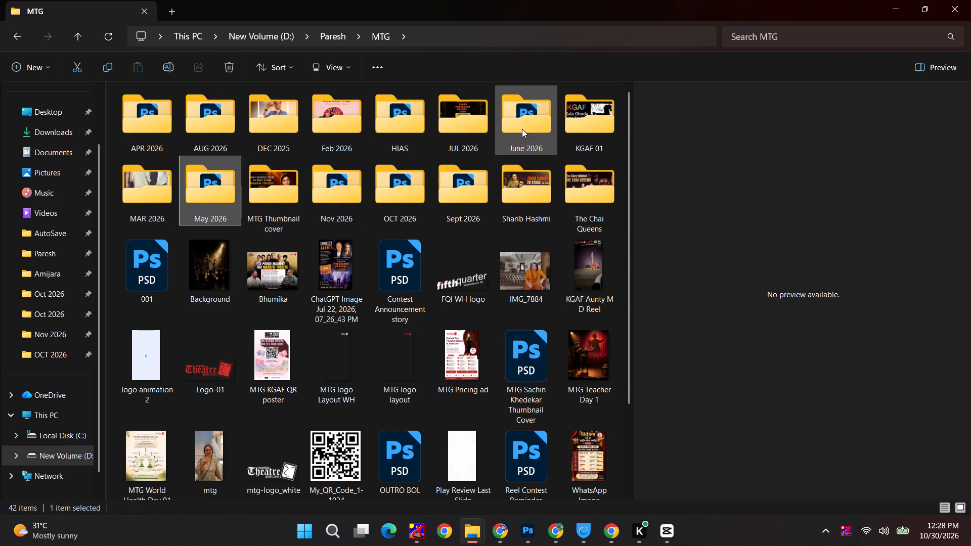
double_click(532, 129)
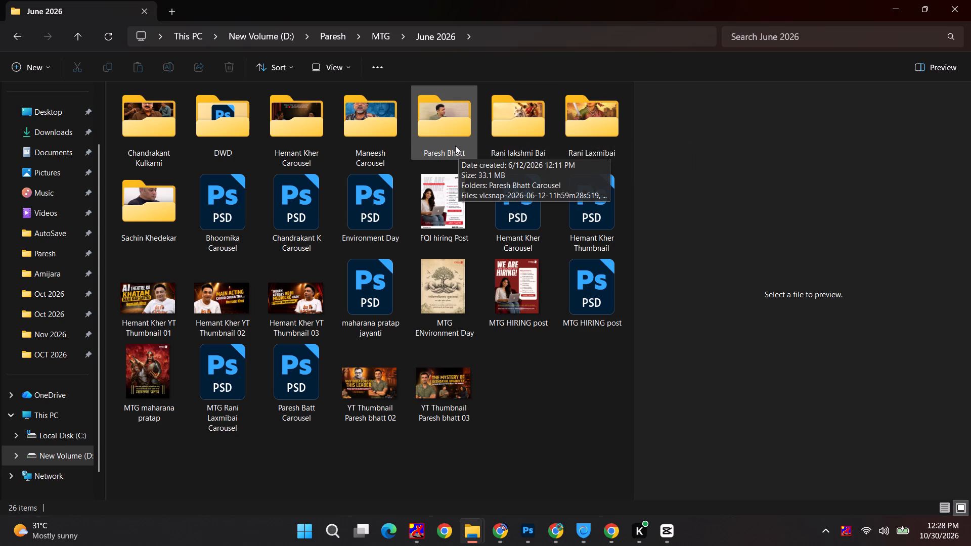
left_click(515, 144)
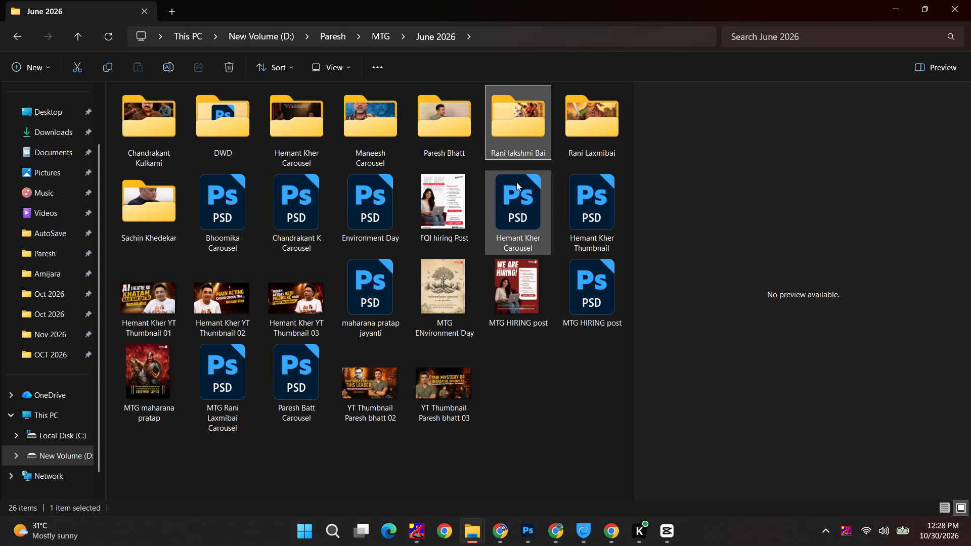
left_click(388, 40)
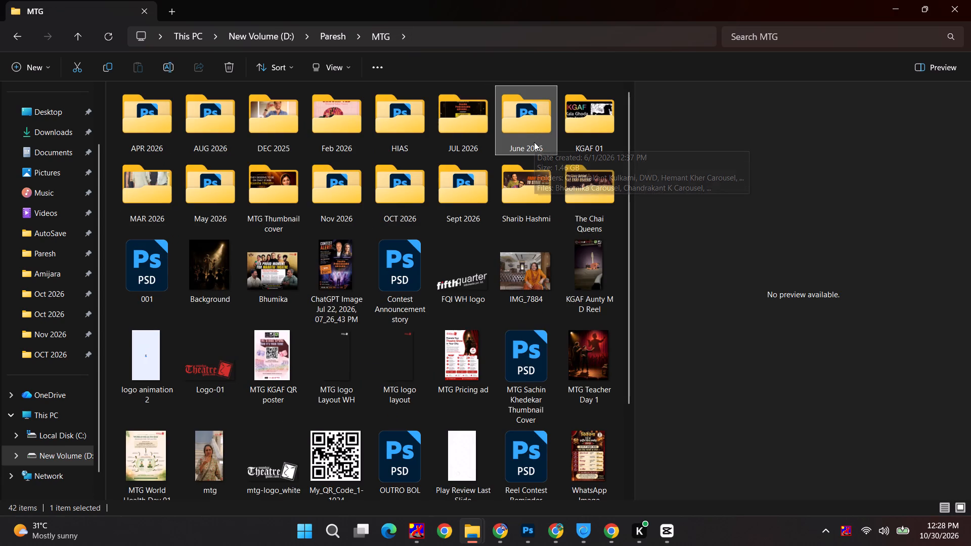
Recheck the May 2026 folder, and examine AUG 2026, previewing the DREAMZ Instagram post and MTG Raasha Theatre YT thumbnail 02.
double_click(224, 174)
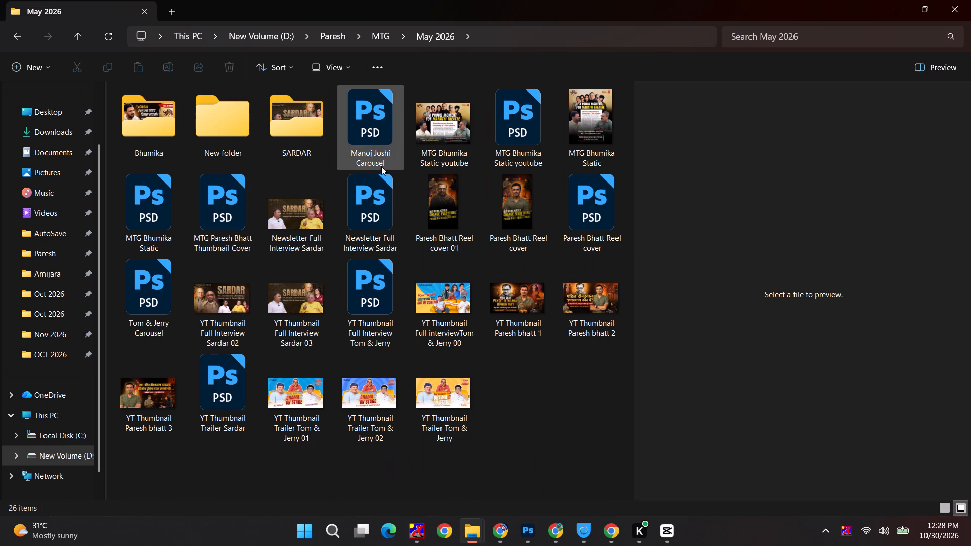
key("BackSpace")
left_click(412, 131)
double_click(189, 145)
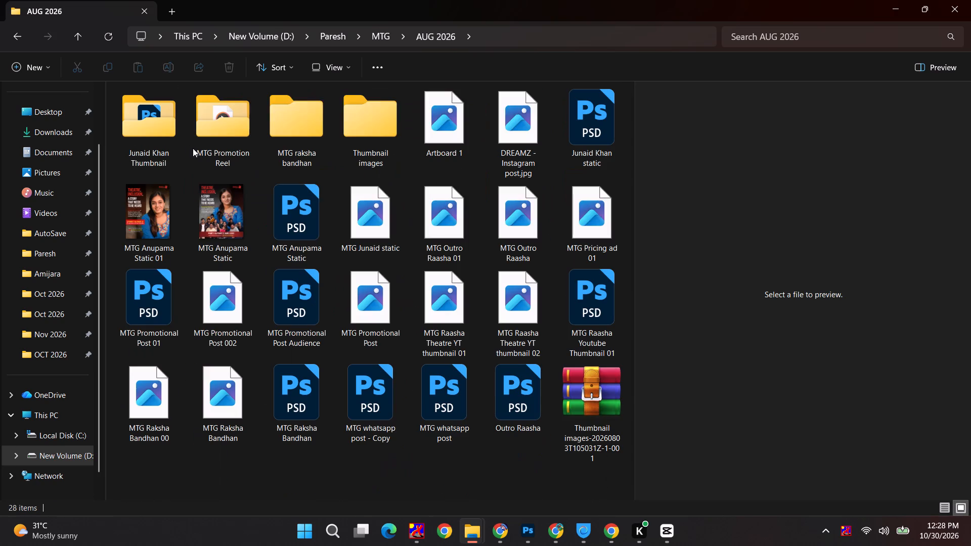
left_click(529, 151)
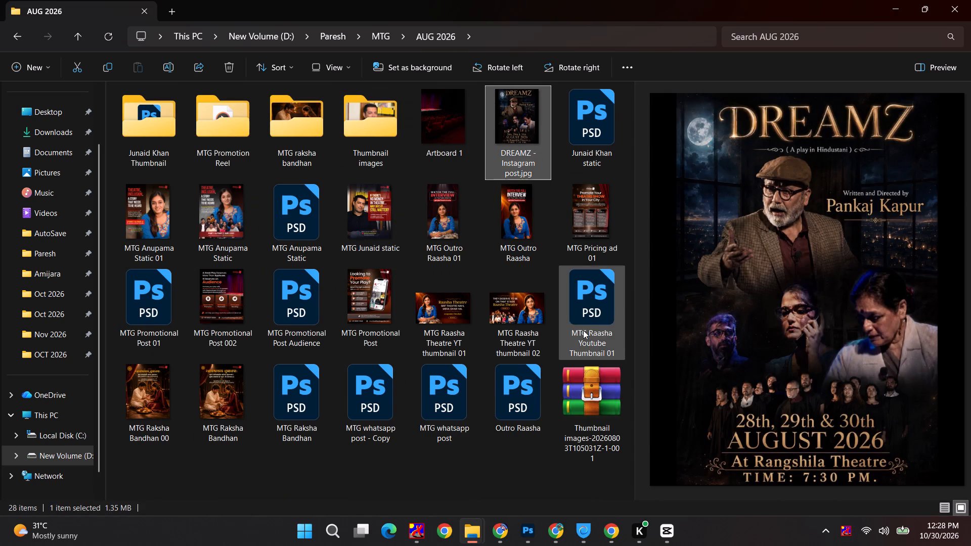
left_click(511, 327)
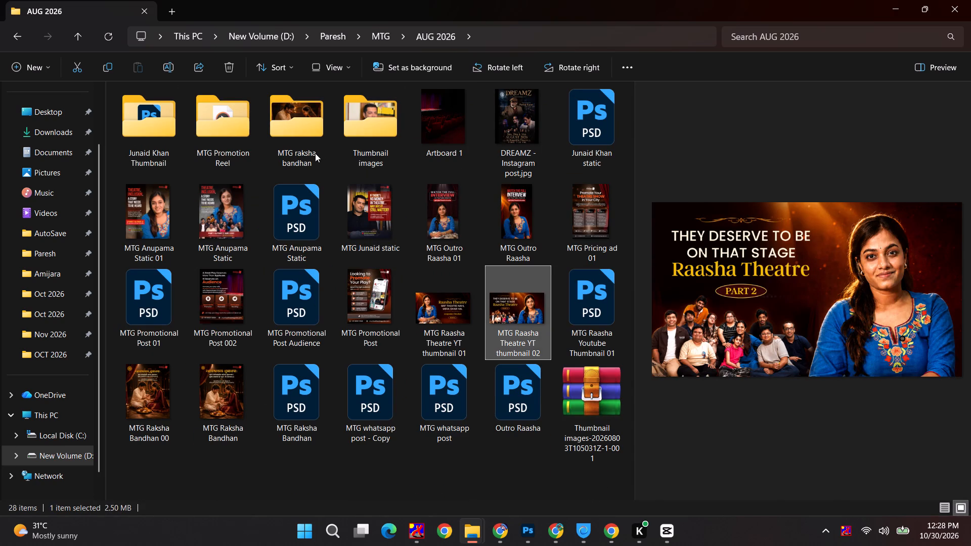
key("BackSpace")
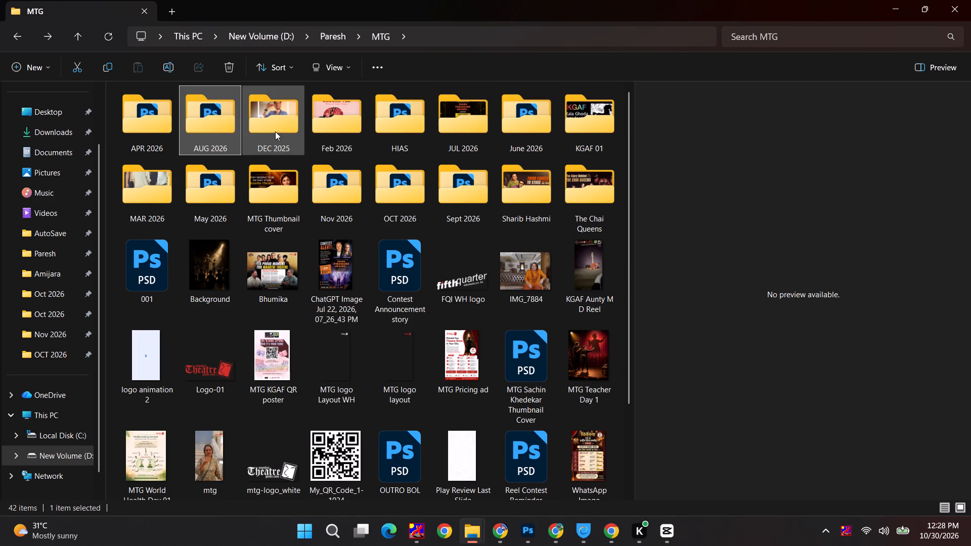
Check the contents of the Sept 2026 folder and return to the MTG folder.
left_click(394, 124)
left_click(449, 198)
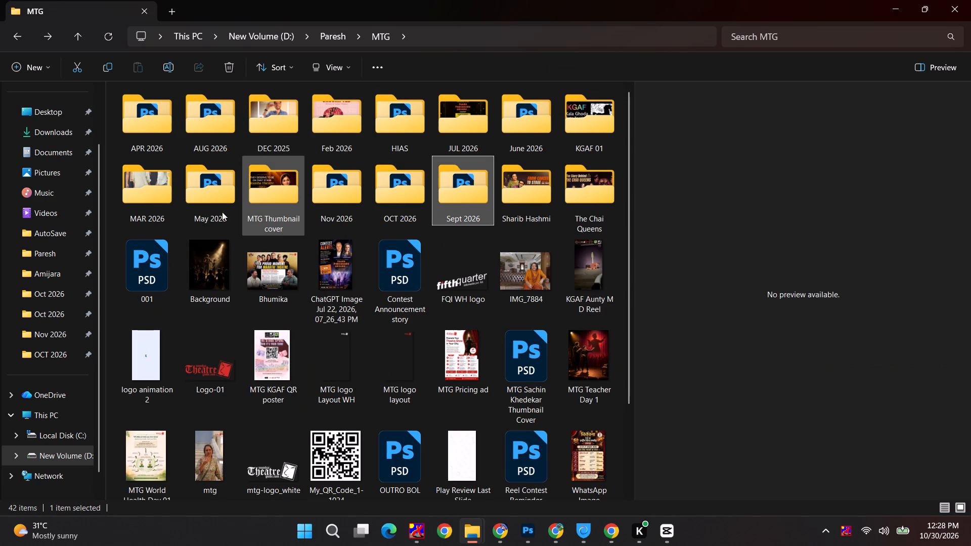
double_click(470, 195)
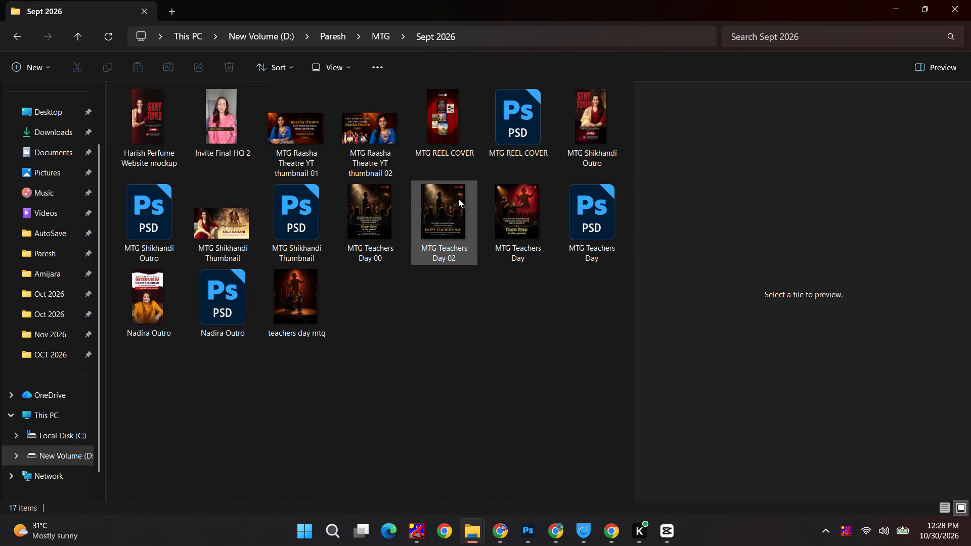
key("BackSpace")
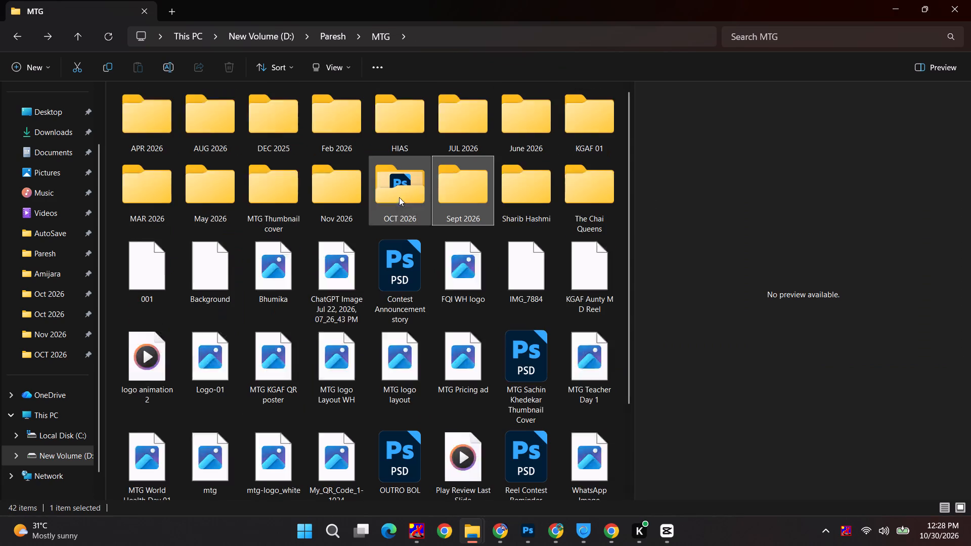
Look through the JUL 2026 folder in MTG, previewing the contest images and checking MTG contest Newsletter.psd before closing it.
left_click(546, 169)
left_click(274, 138)
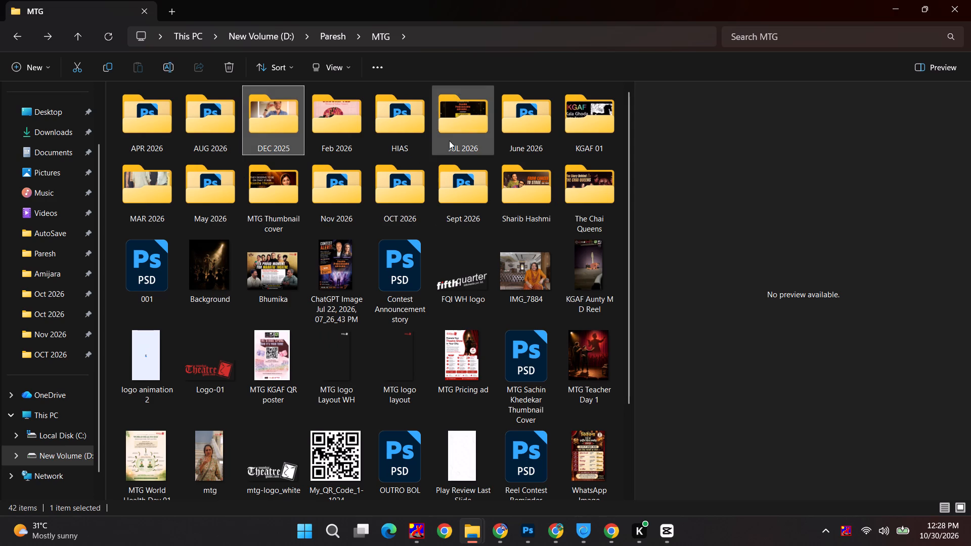
double_click(449, 141)
left_click(366, 245)
left_click(124, 233)
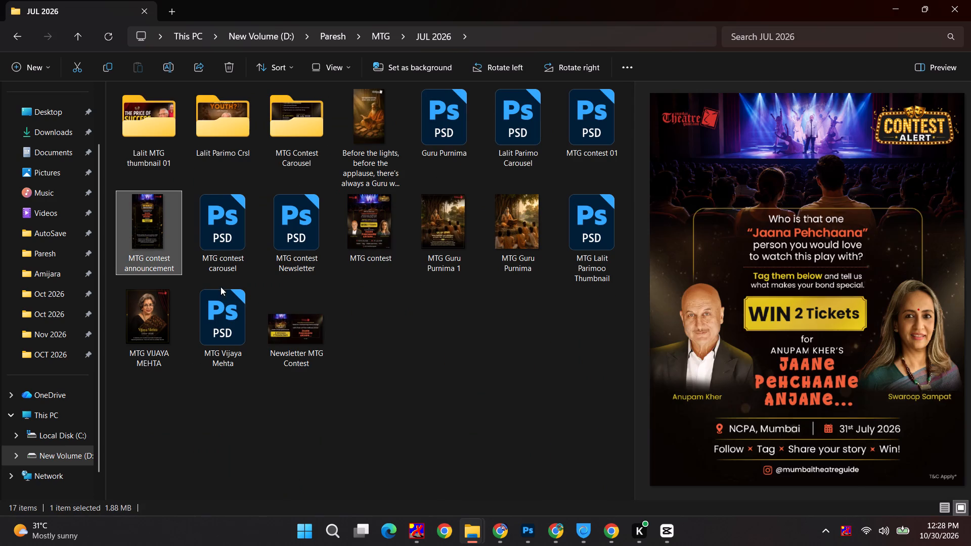
left_click(606, 231)
double_click(297, 236)
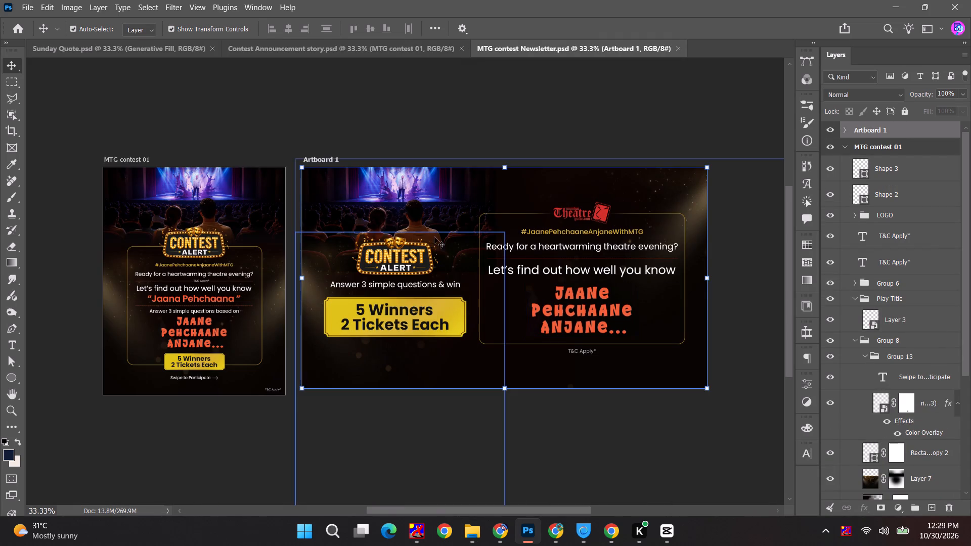
key("ctrl+w")
key("alt+Tab")
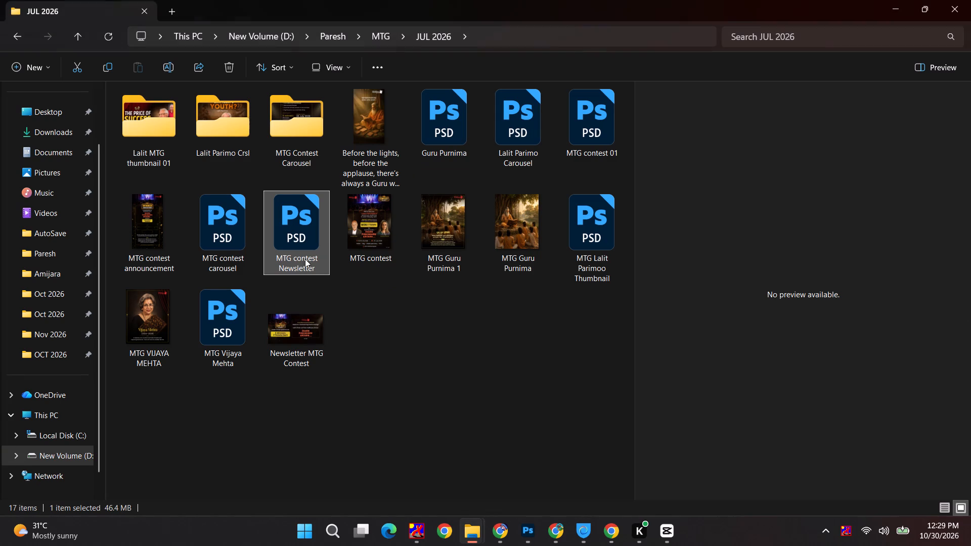
Open MTG contest carousel.psd from the JUL 2026 folder in Photoshop.
double_click(229, 247)
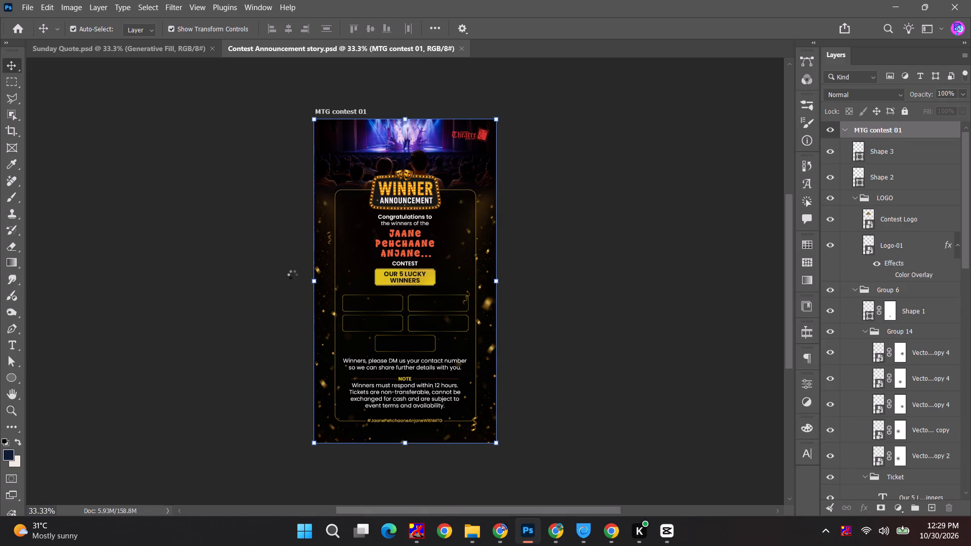
scroll(302, 238, "up", 6, "alt")
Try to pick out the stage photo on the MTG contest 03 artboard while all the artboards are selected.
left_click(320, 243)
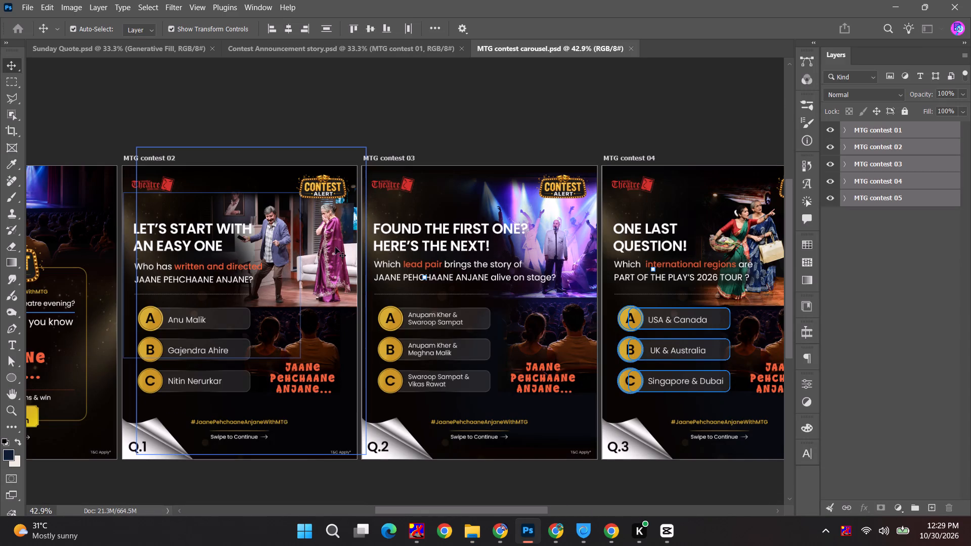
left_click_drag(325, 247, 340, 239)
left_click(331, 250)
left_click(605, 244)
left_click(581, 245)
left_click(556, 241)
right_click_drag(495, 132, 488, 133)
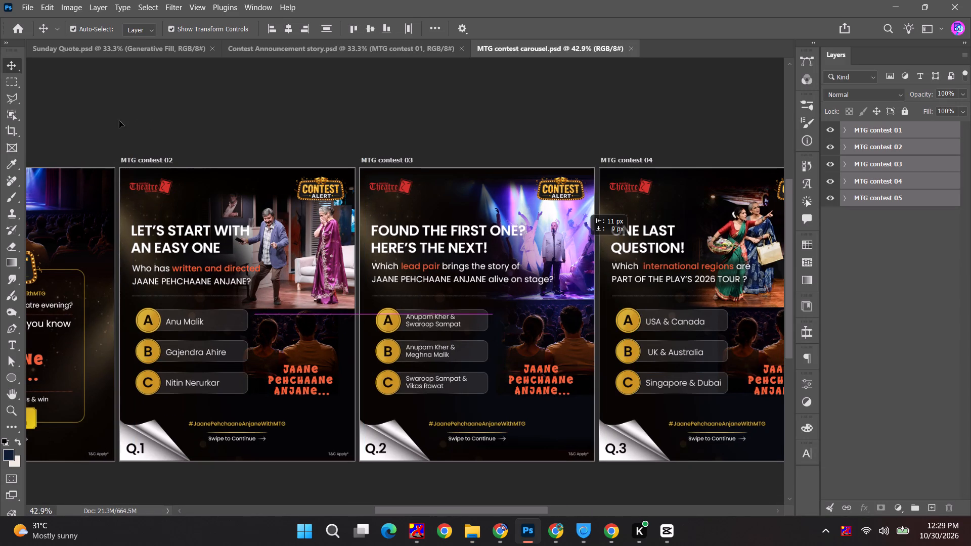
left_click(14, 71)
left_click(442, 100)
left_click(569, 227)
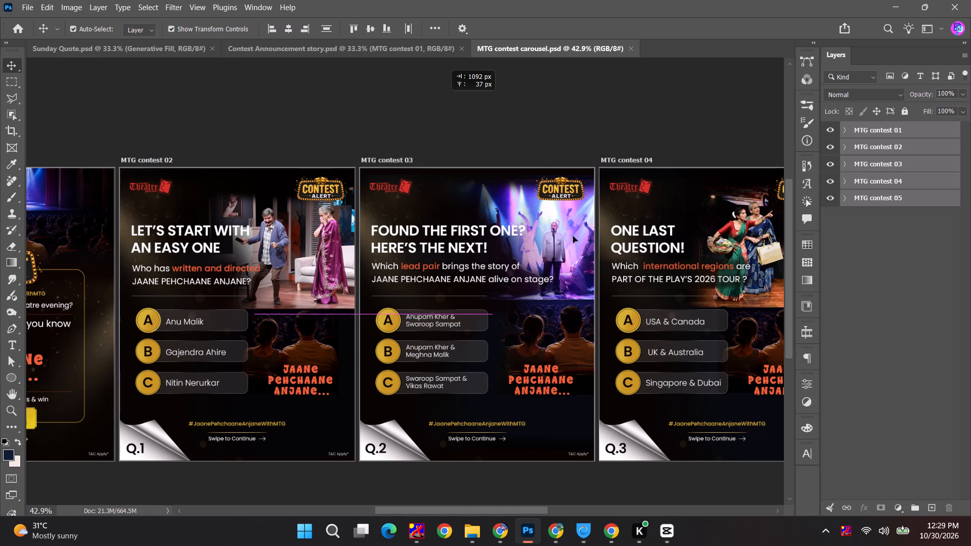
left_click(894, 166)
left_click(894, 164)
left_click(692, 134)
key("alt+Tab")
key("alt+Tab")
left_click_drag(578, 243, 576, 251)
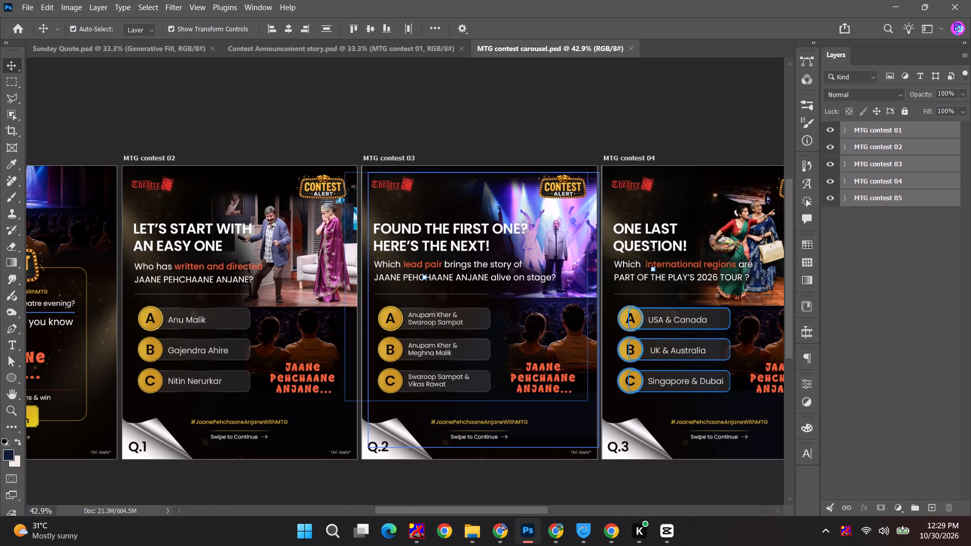
Deselect the artboards and copy the masked stage photo layer from MTG contest 03 into Sunday Quote.psd, over the top scene.
left_click(880, 209)
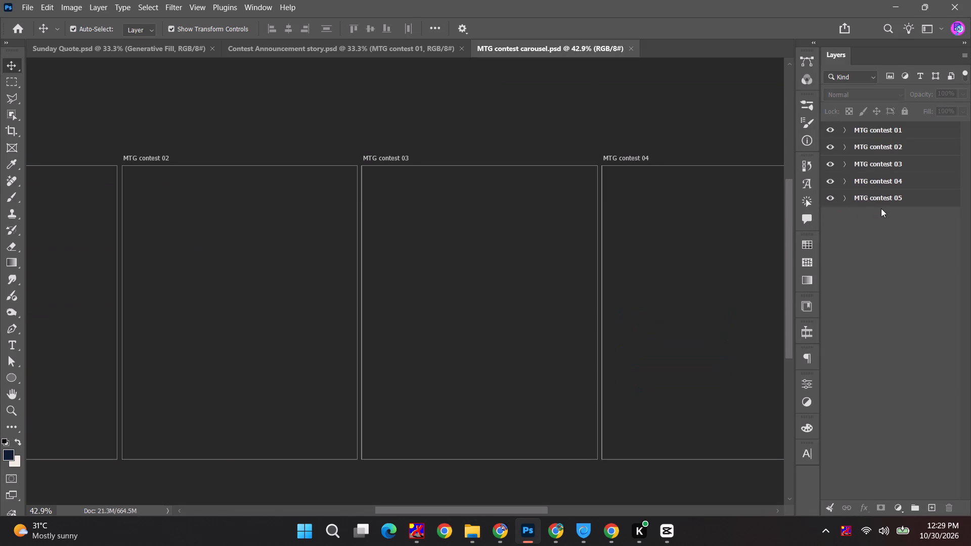
left_click(563, 241)
scroll(896, 476, "down", 3)
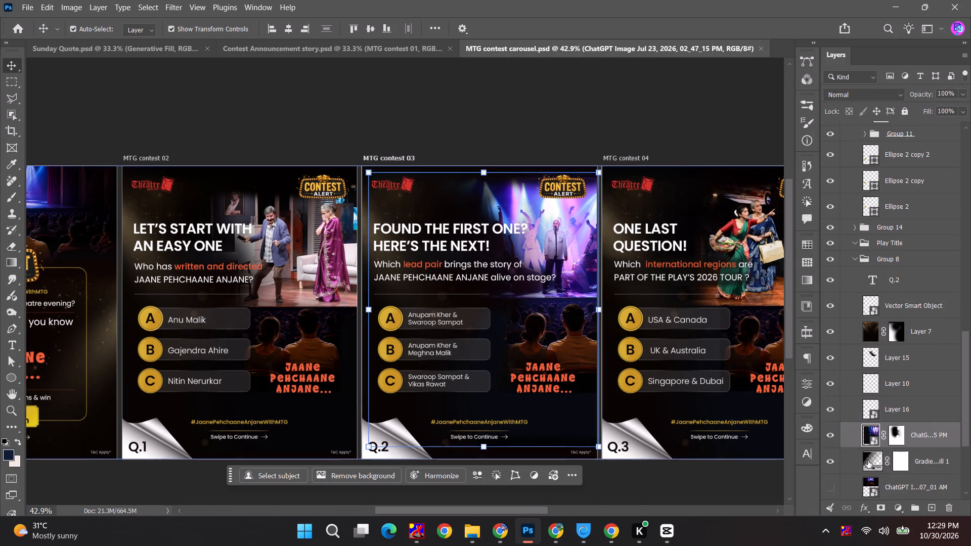
left_click_drag(870, 433, 101, 55)
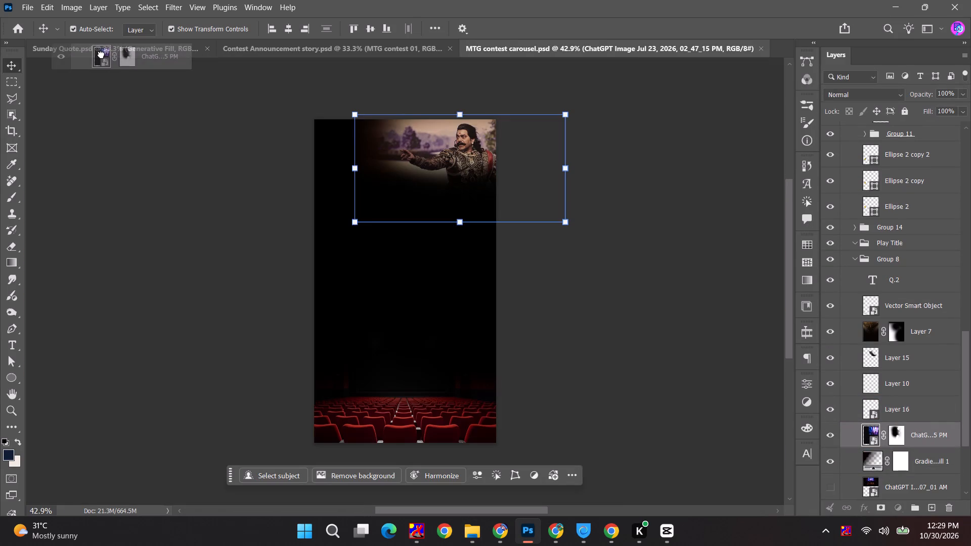
left_click_drag(101, 55, 418, 168)
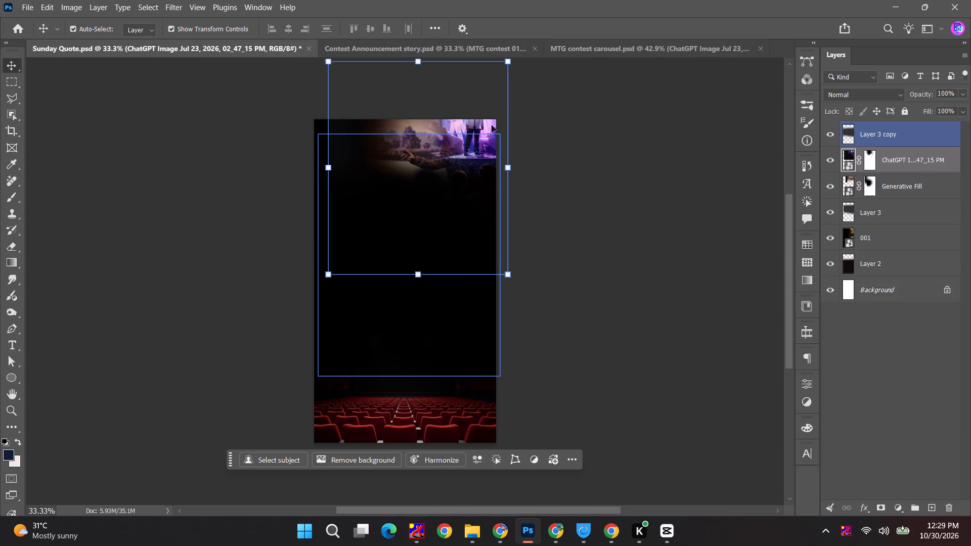
Scale the copied stage photo to 77.70% and move it to about X 676, Y 412 px near the canvas top.
left_click_drag(511, 65, 480, 80, "alt+shift")
left_click_drag(464, 146, 465, 165)
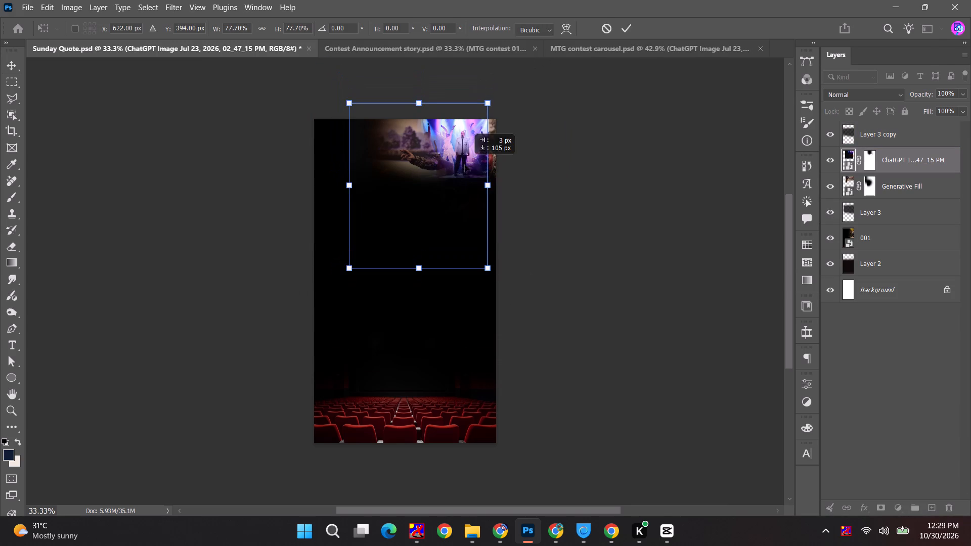
left_click_drag(465, 165, 474, 167)
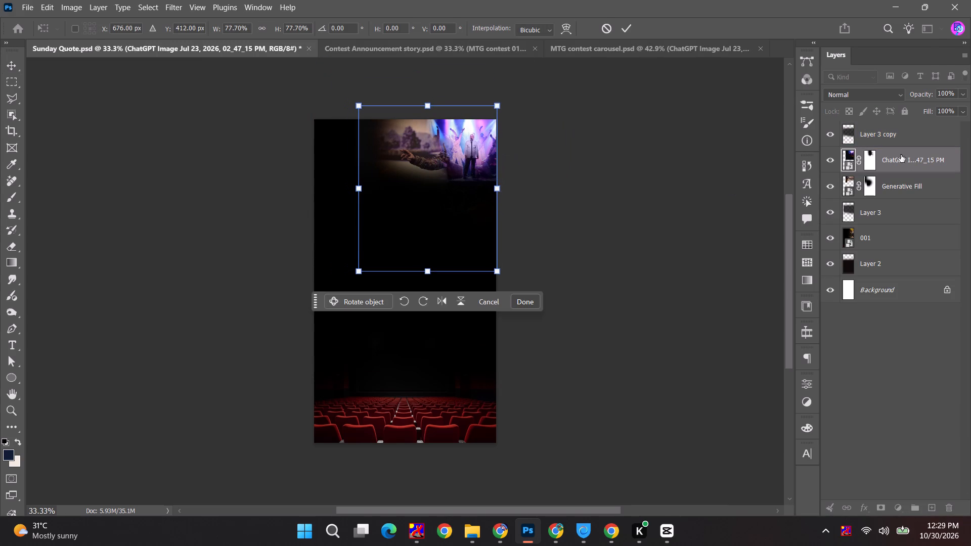
Disable the stage photo's layer mask and enlarge the photo to 130.75%, centred at about X 552, Y 497.5 px.
left_click(867, 159, "shift")
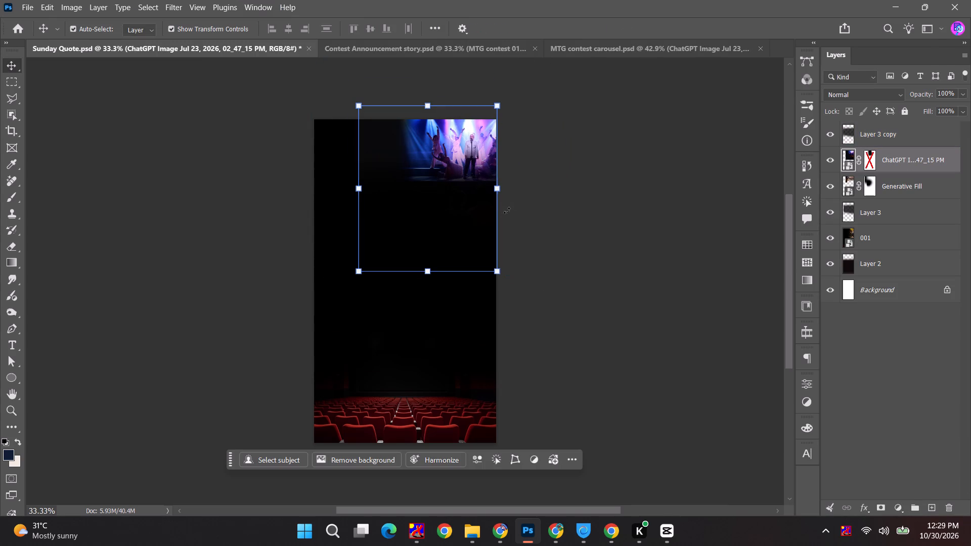
left_click_drag(359, 276, 280, 297, "shift")
left_click_drag(472, 150, 473, 139)
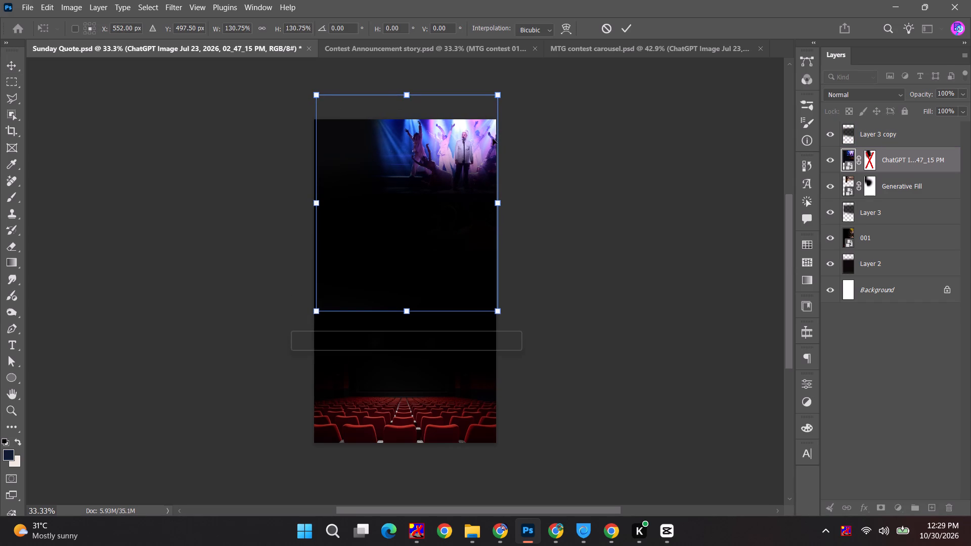
left_click(834, 156)
left_click(833, 157)
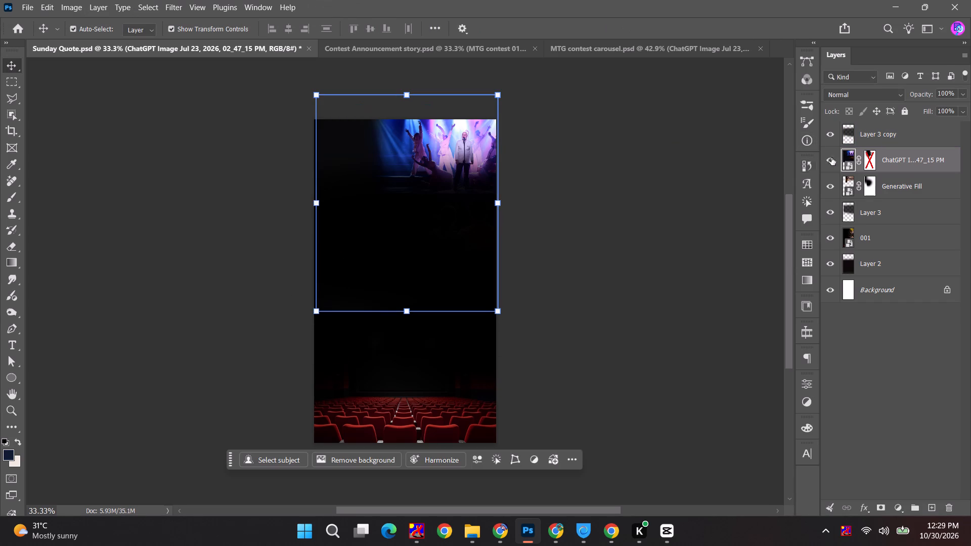
Enlarge the stage photo to 165% and move it to about X 285, Y 738 px so the performers fill the canvas top.
left_click_drag(501, 206, 560, 210, "alt+shift")
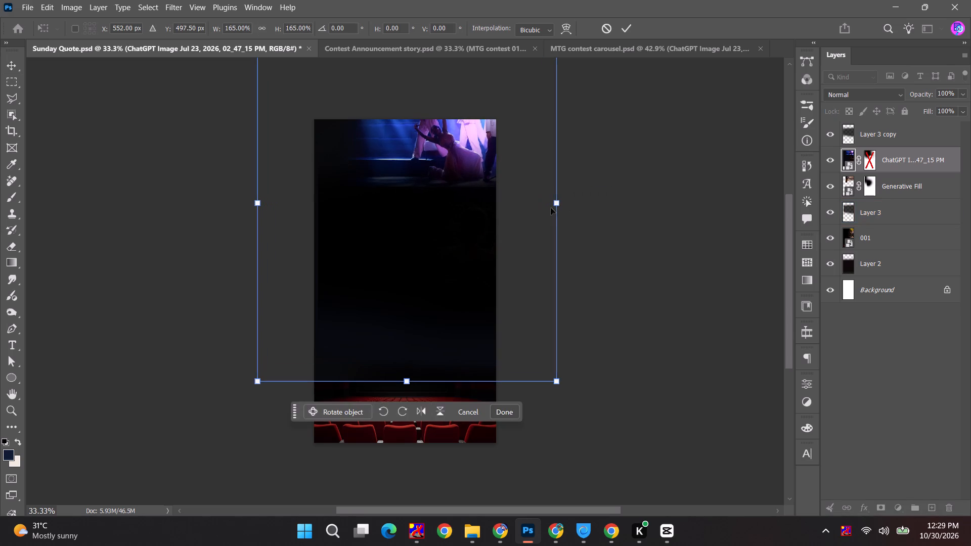
left_click_drag(454, 160, 408, 201)
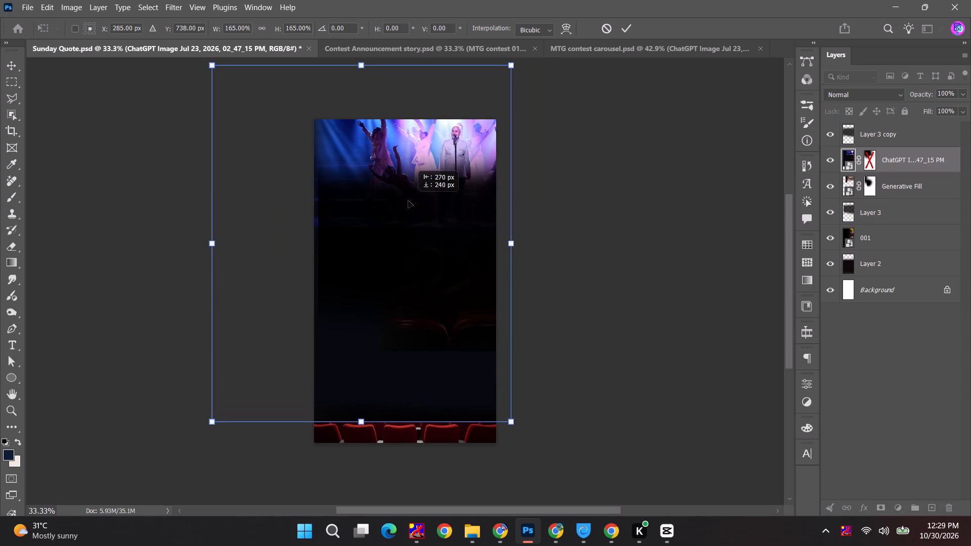
left_click_drag(408, 201, 408, 201)
left_click(631, 29)
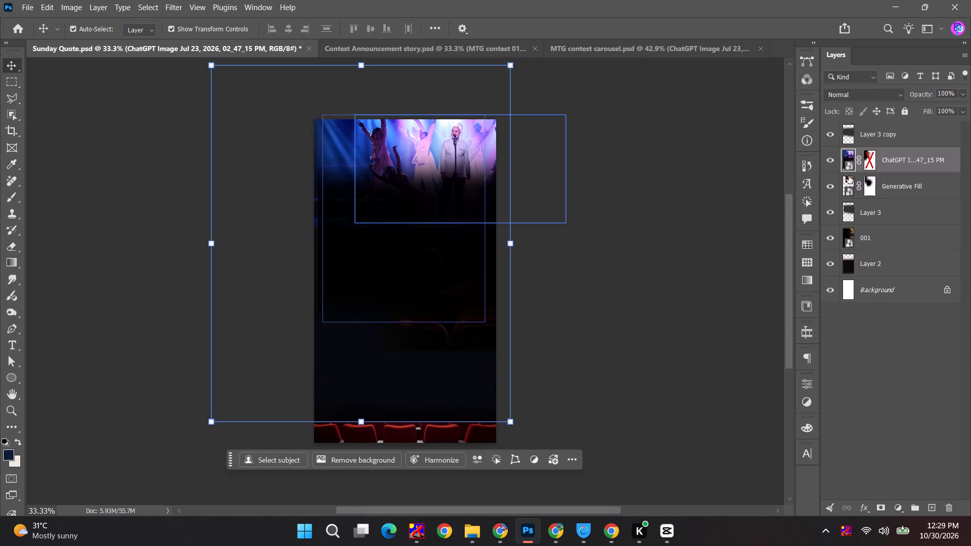
Re-enable the stage photo's layer mask and inspect the blended composition with nothing selected.
left_click(849, 156)
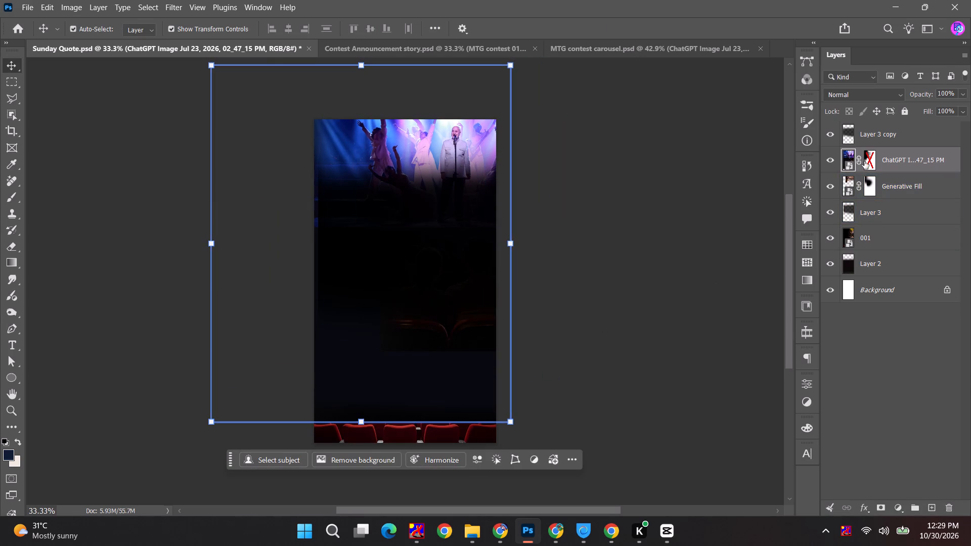
left_click(865, 160)
left_click(554, 179)
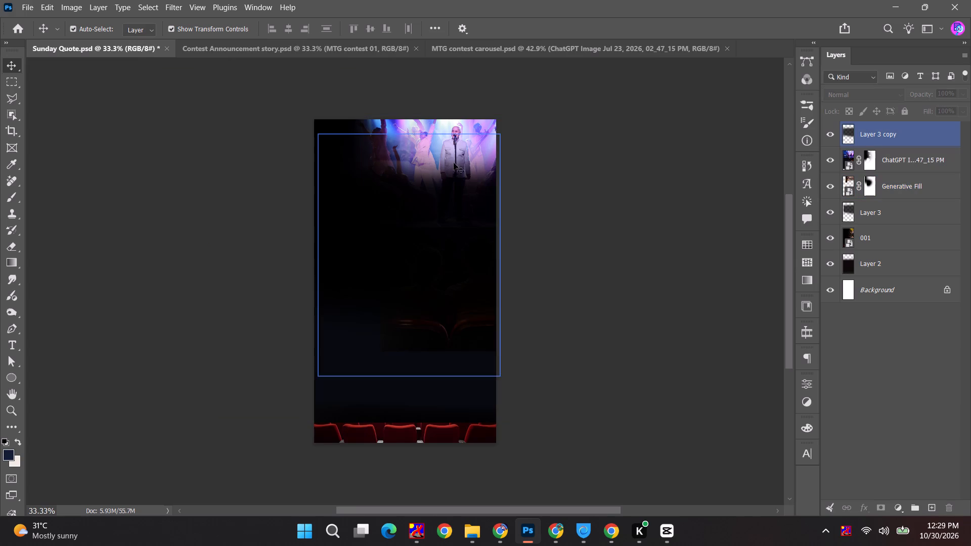
scroll(468, 163, "up", 4, "alt")
left_click(592, 154)
scroll(175, 160, "down", 5)
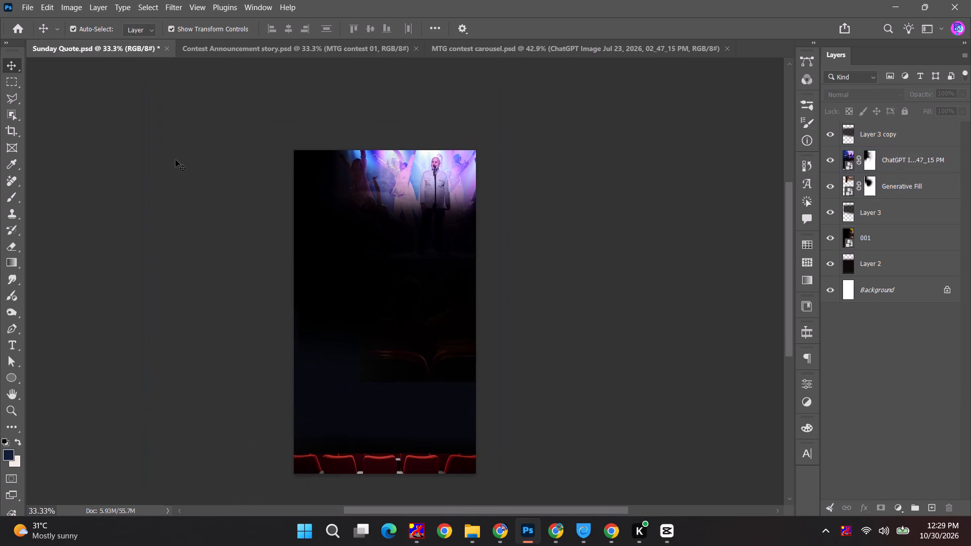
Start a quick PNG export of Sunday Quote and browse the Paresh folder for the MTG save location.
left_click(26, 9)
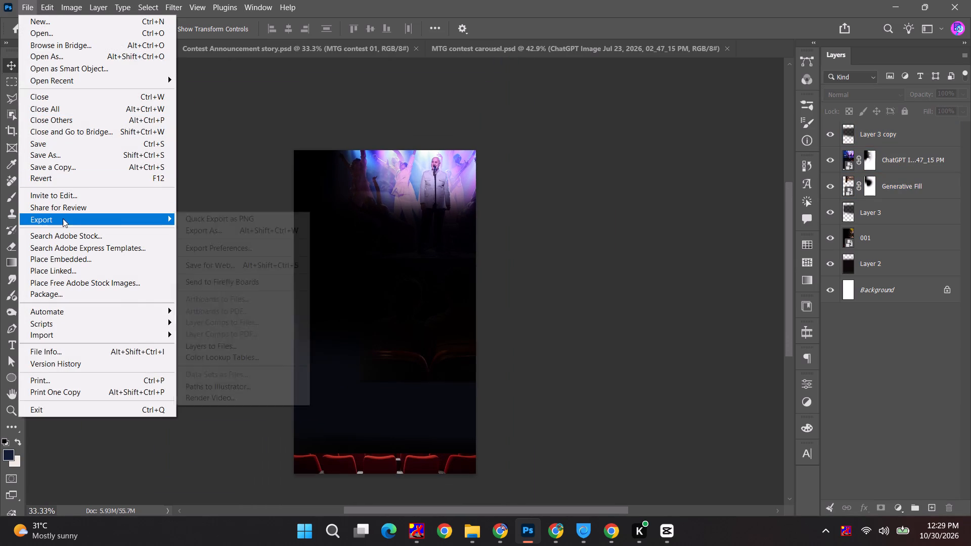
left_click(238, 215)
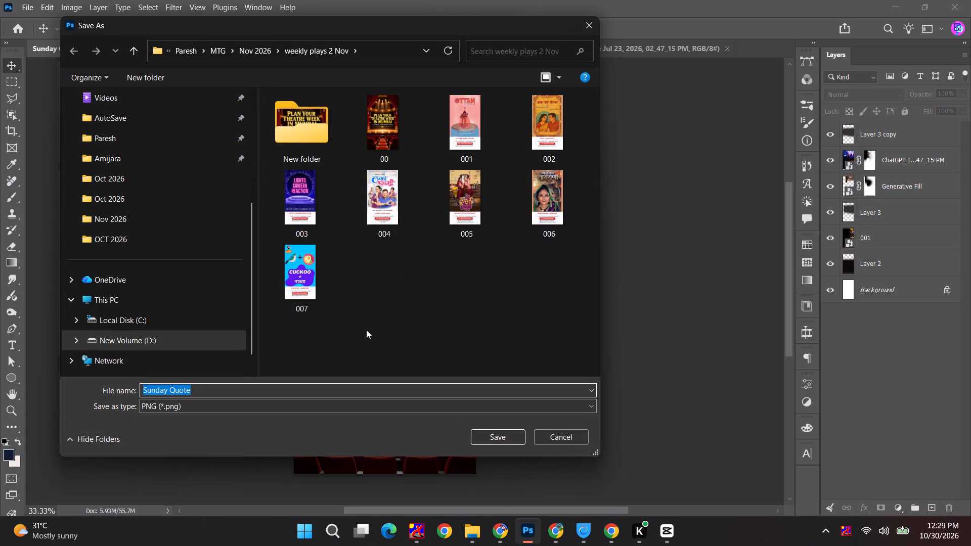
left_click(259, 53)
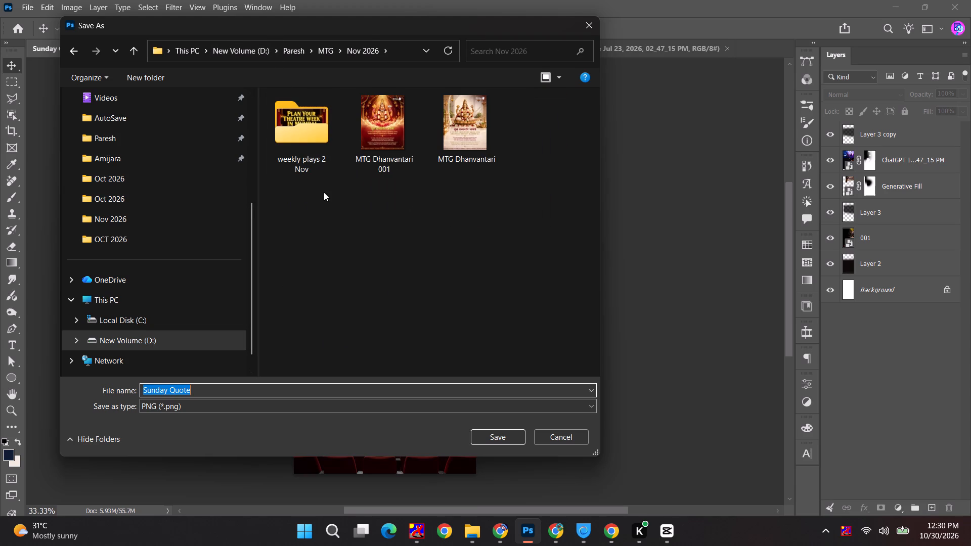
left_click(139, 236)
left_click(141, 223)
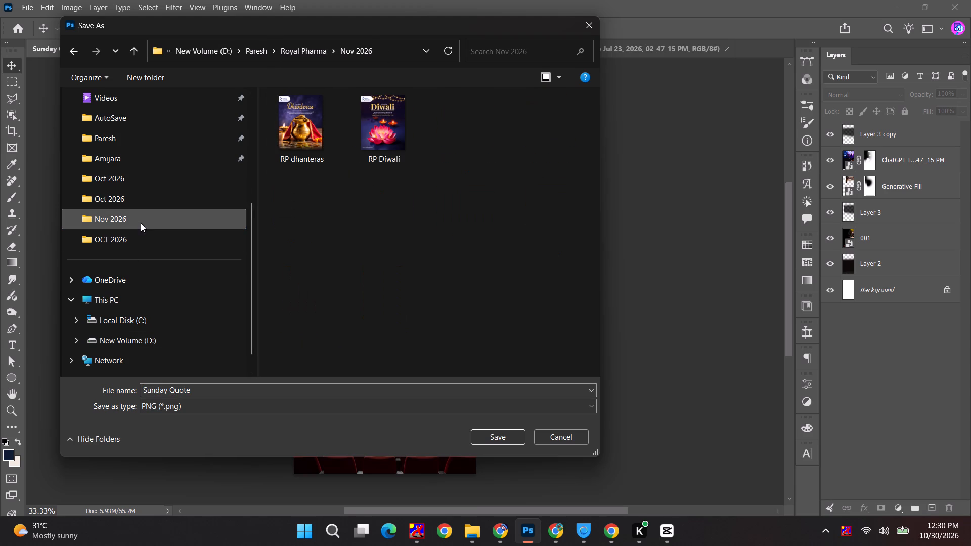
left_click(148, 204)
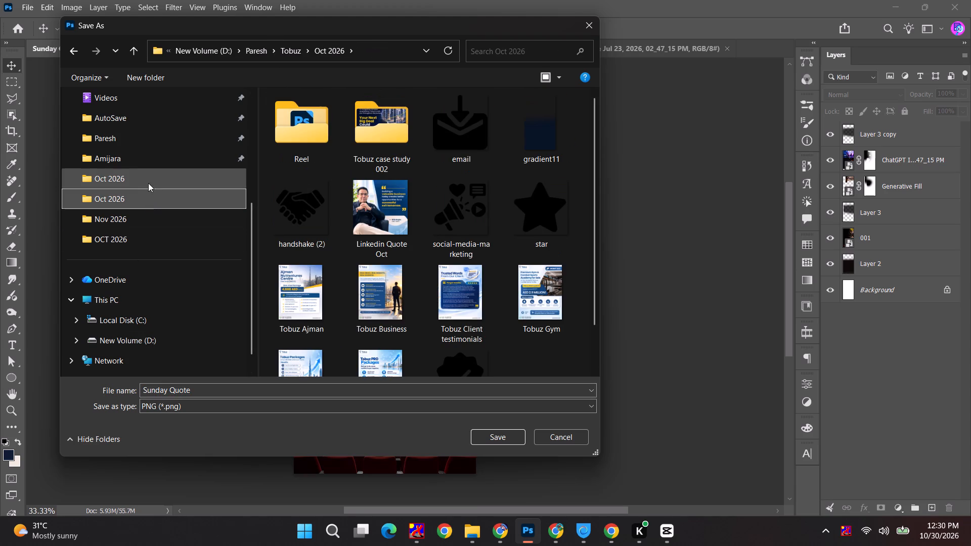
left_click(146, 141)
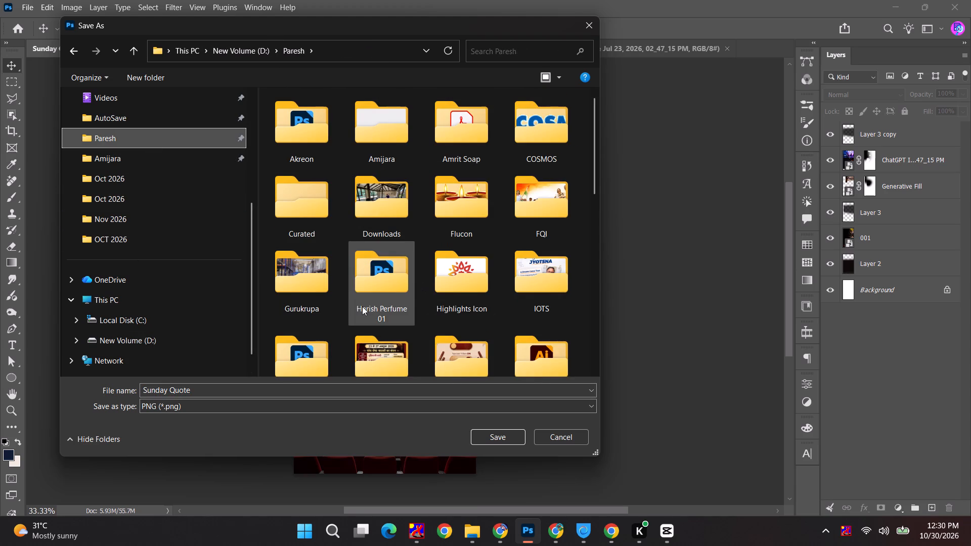
scroll(362, 306, "down", 1)
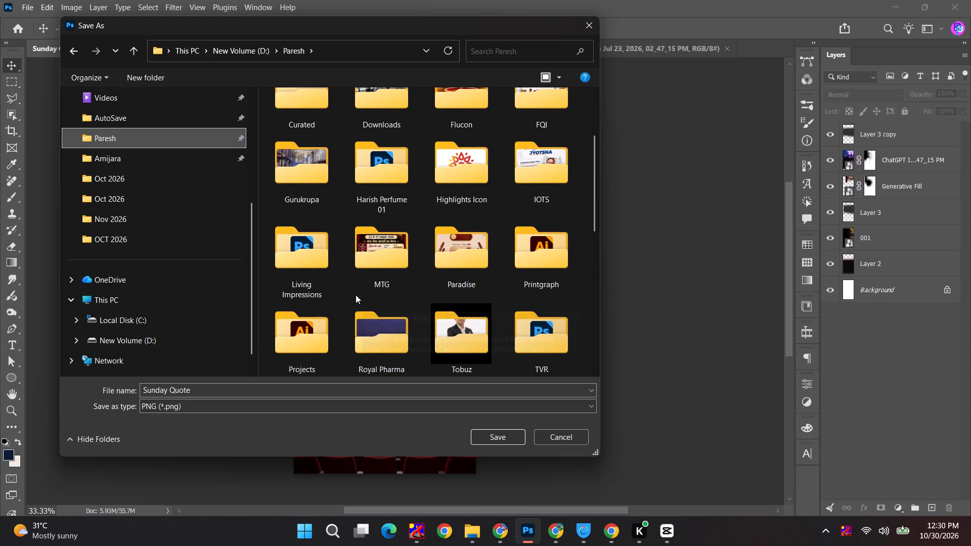
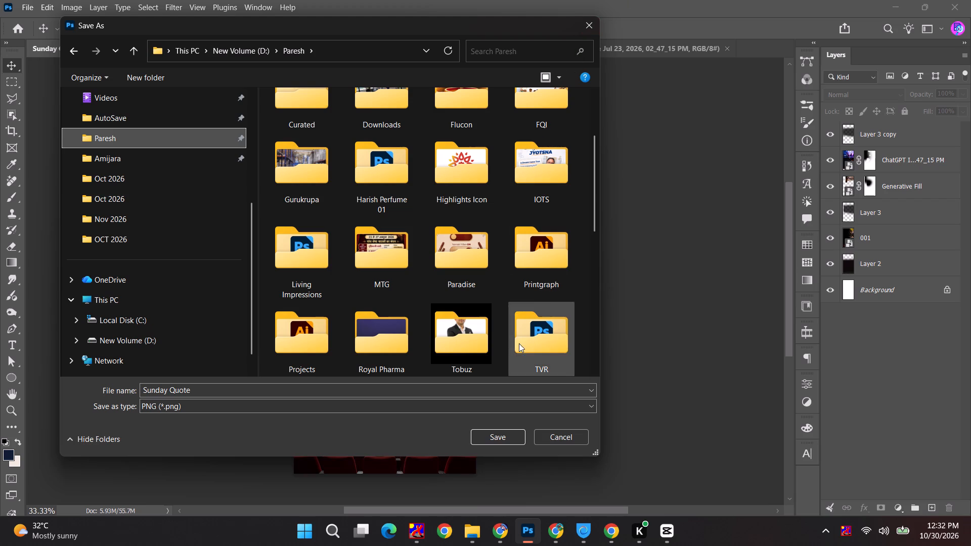
Switch to the Chrome window with the anupam kher image search, open a new blank tab and close the search tab.
scroll(535, 307, "down", 2)
key("alt+Tab")
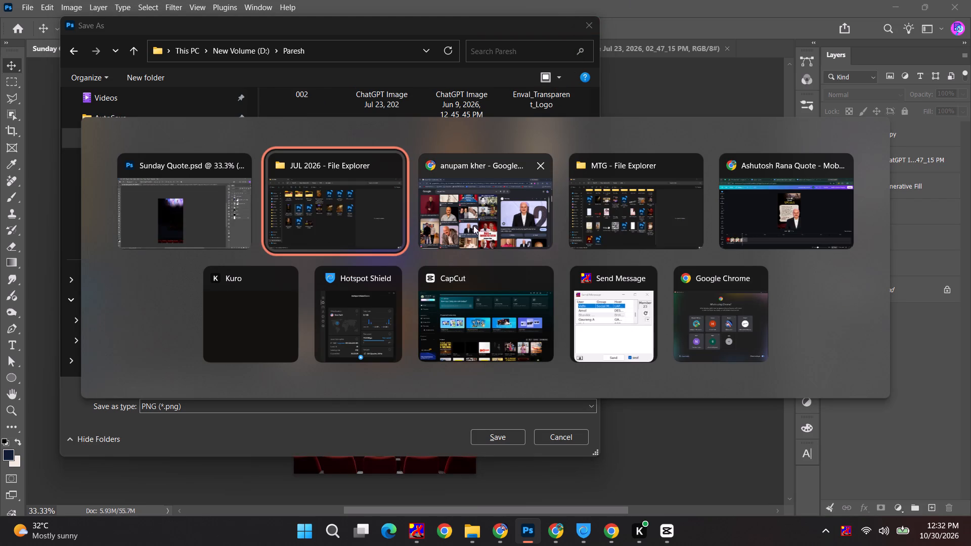
left_click(473, 225, "alt")
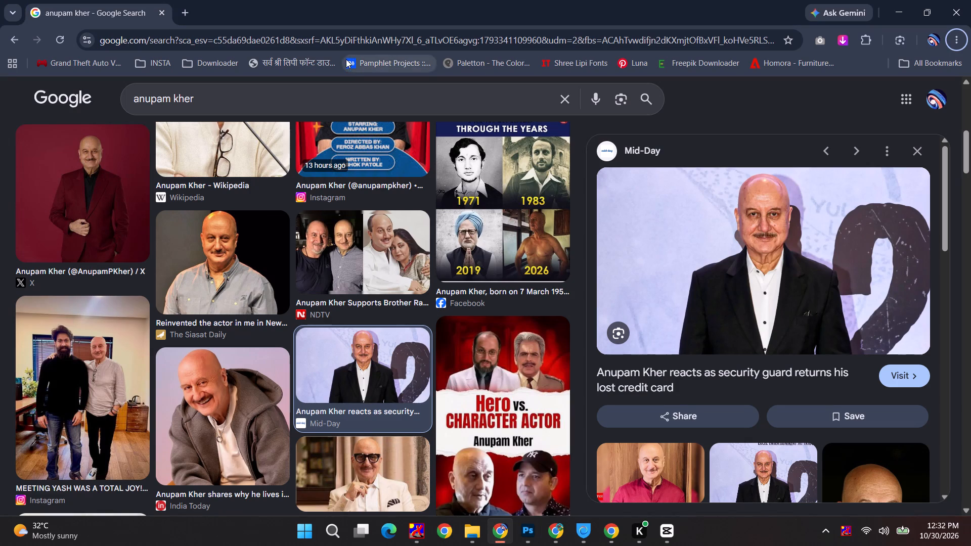
left_click(186, 16)
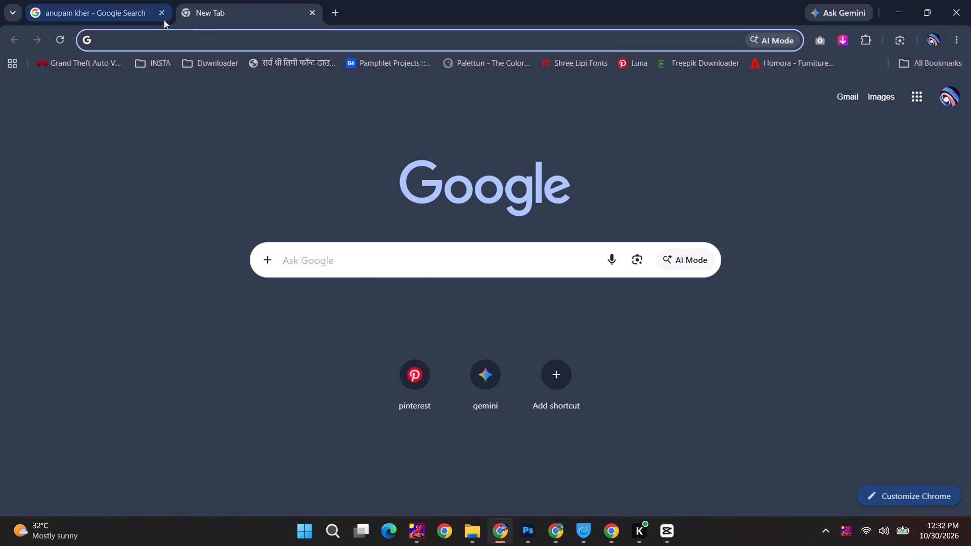
left_click(164, 16)
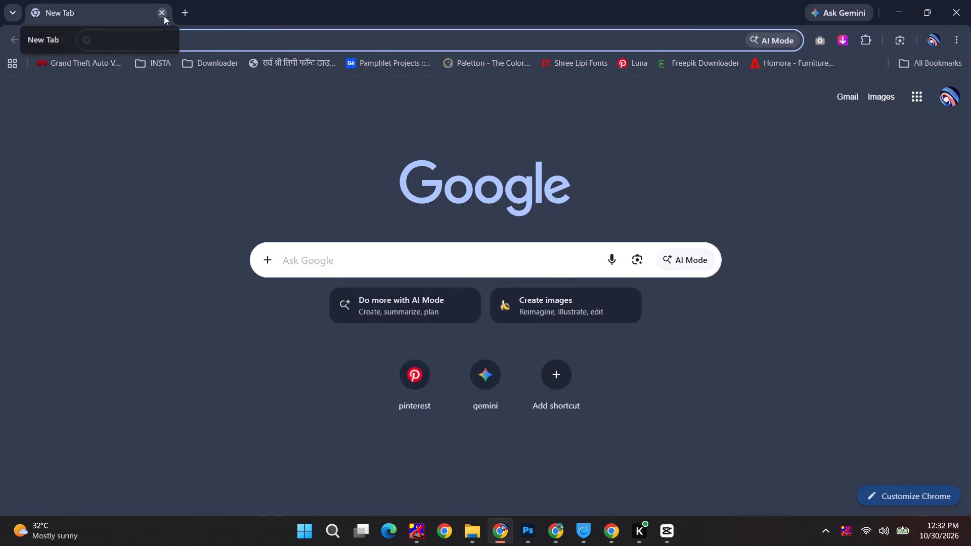
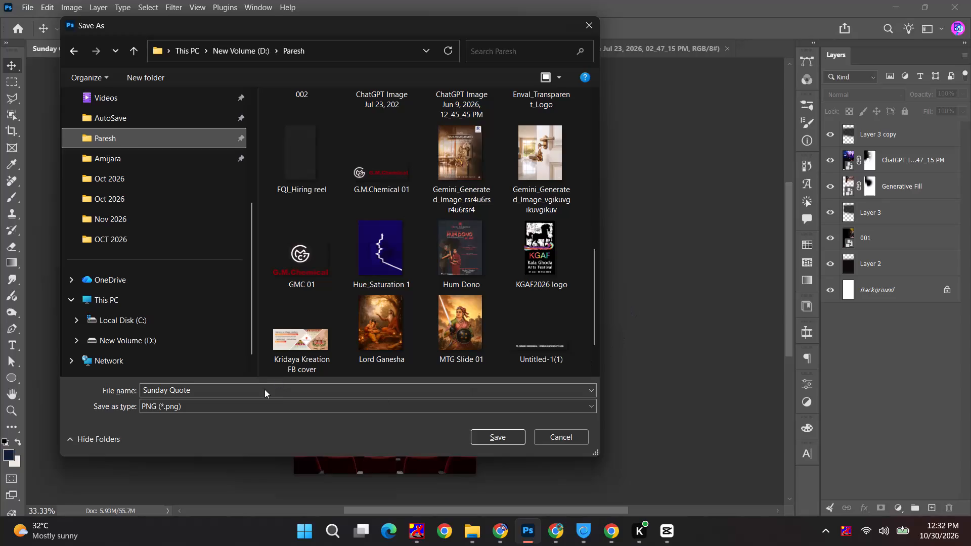
Look through the pinned month folders and their contents for the MTG October save location.
scroll(409, 302, "down", 4)
scroll(414, 231, "up", 5)
key("Escape")
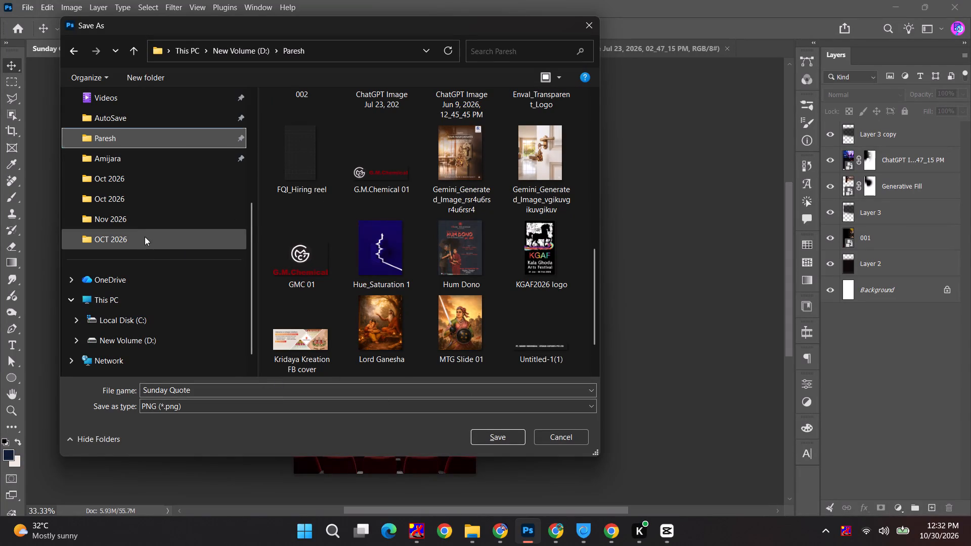
left_click(145, 237)
left_click(152, 224)
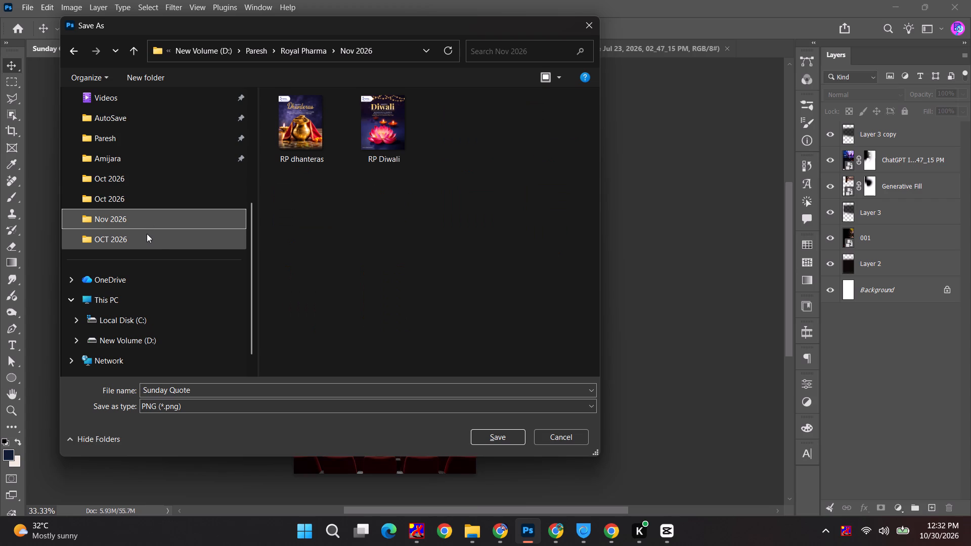
left_click(120, 198)
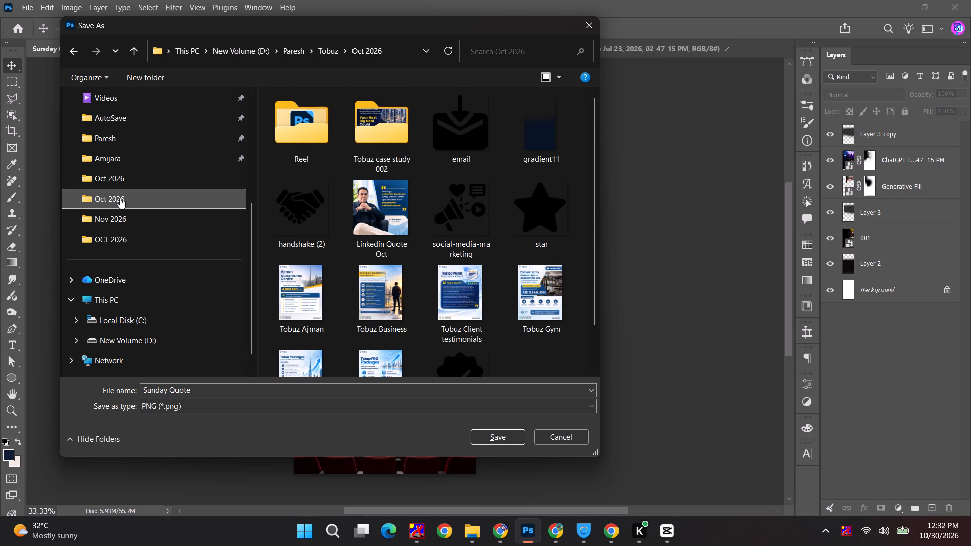
left_click(126, 179)
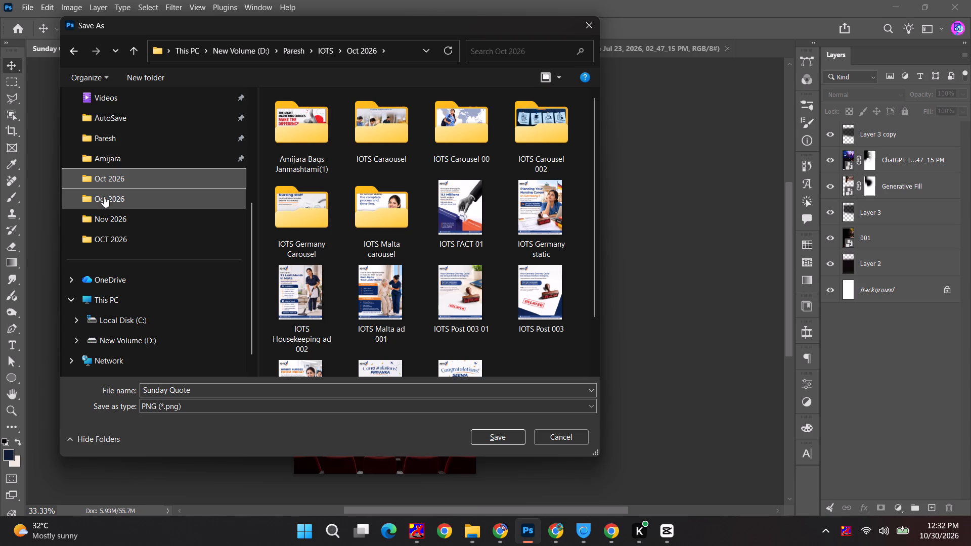
left_click(422, 204)
double_click(480, 147)
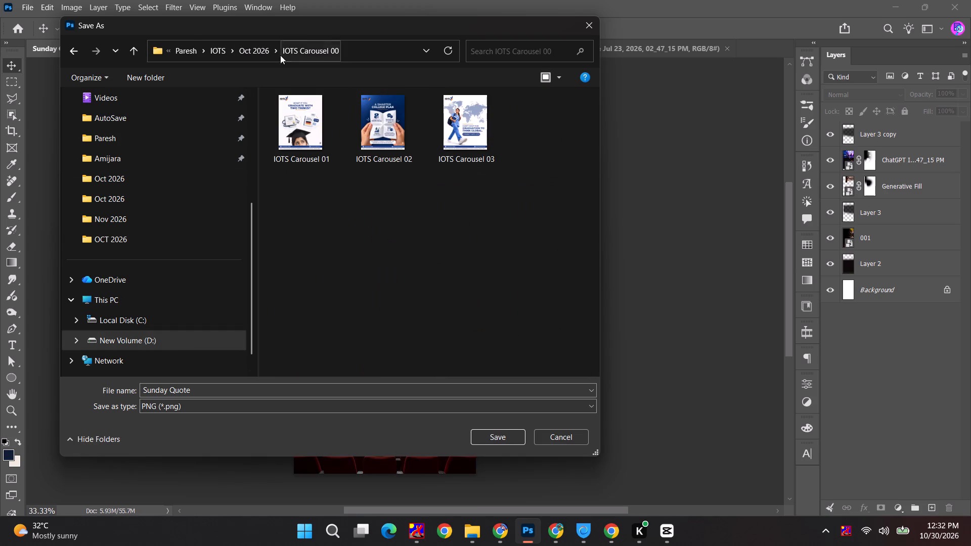
left_click(256, 52)
left_click(315, 238)
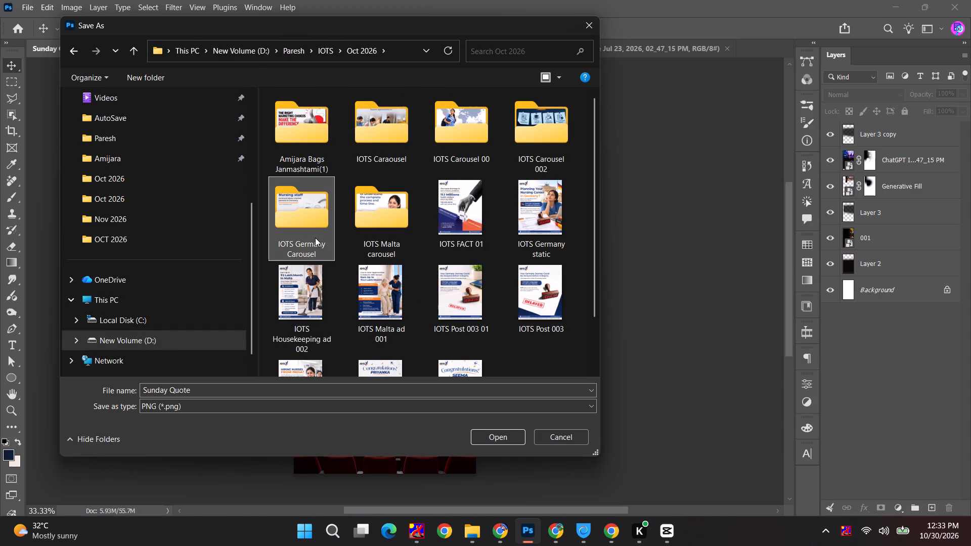
double_click(160, 220)
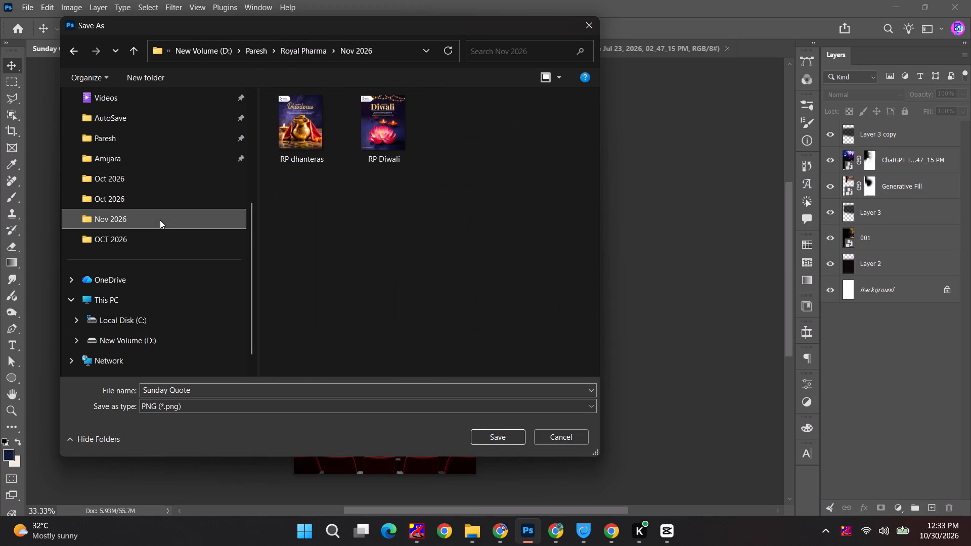
double_click(166, 200)
left_click(171, 179)
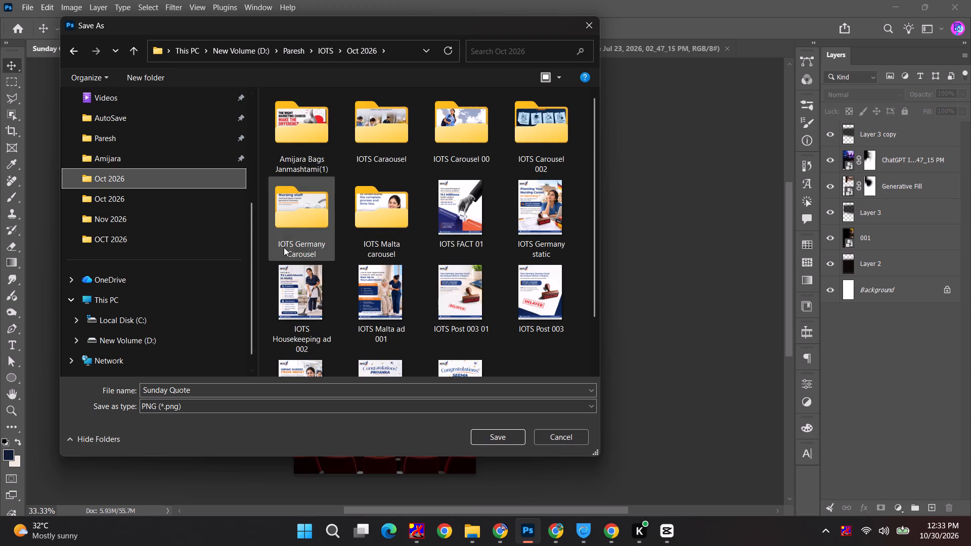
Save the design as a PNG named Sunday Quote in the Paresh > MTG > OCT 2026 folder.
left_click(290, 60)
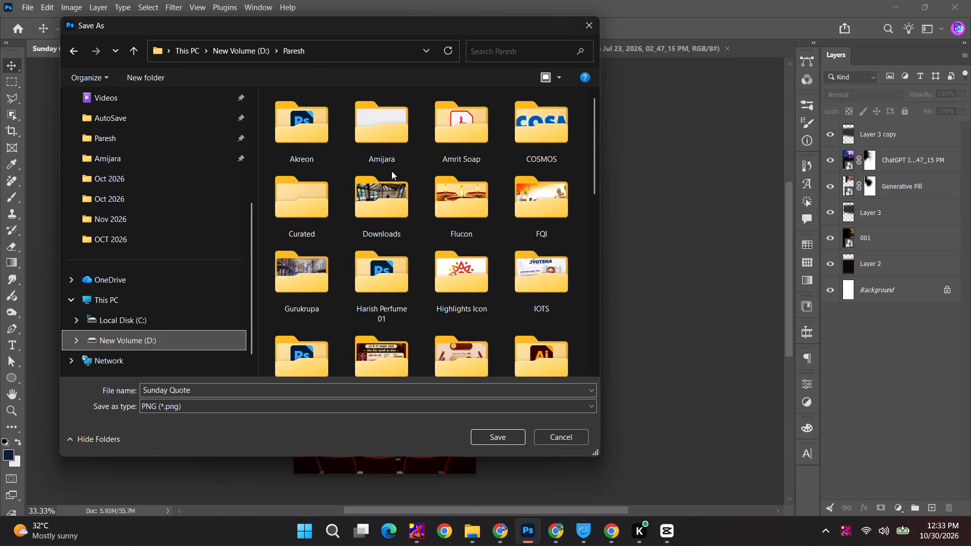
scroll(512, 276, "down", 1)
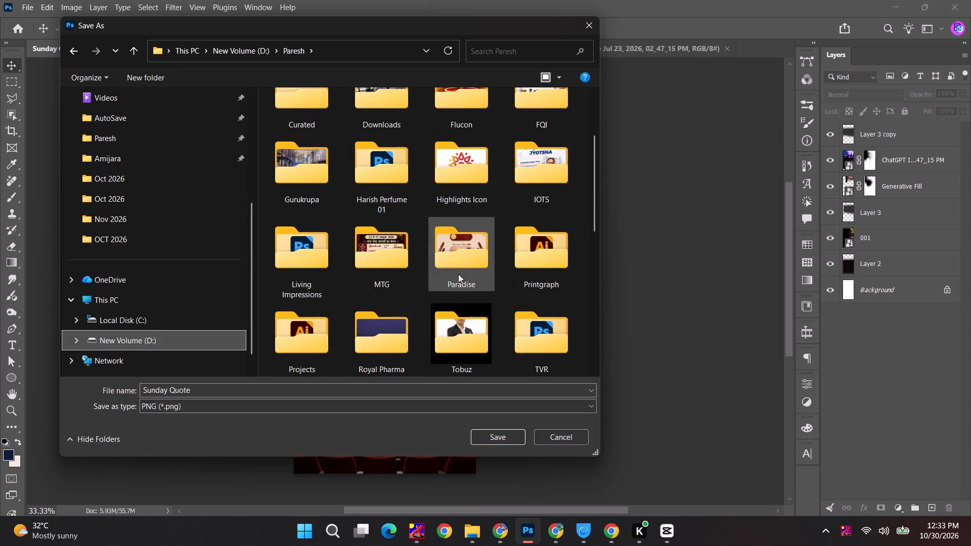
left_click(419, 276)
double_click(407, 274)
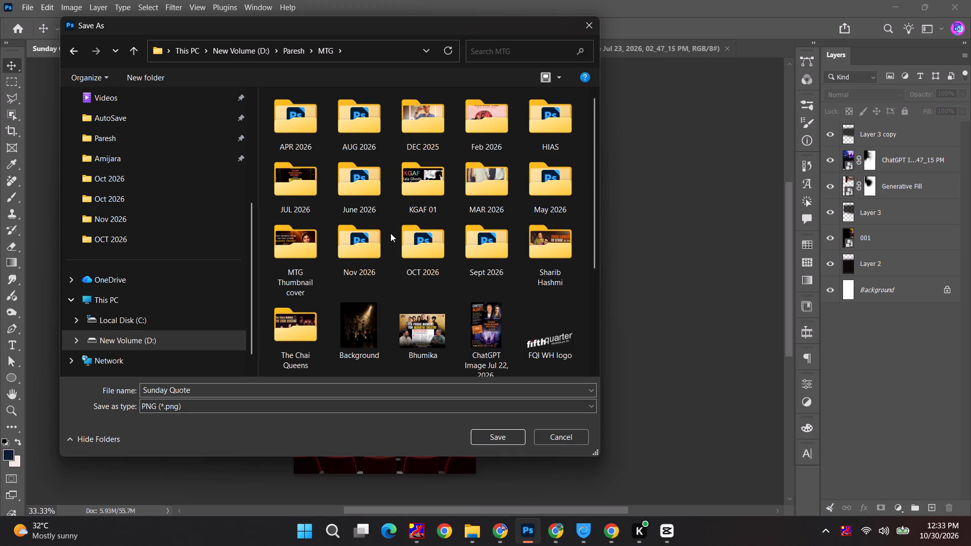
left_click(314, 244)
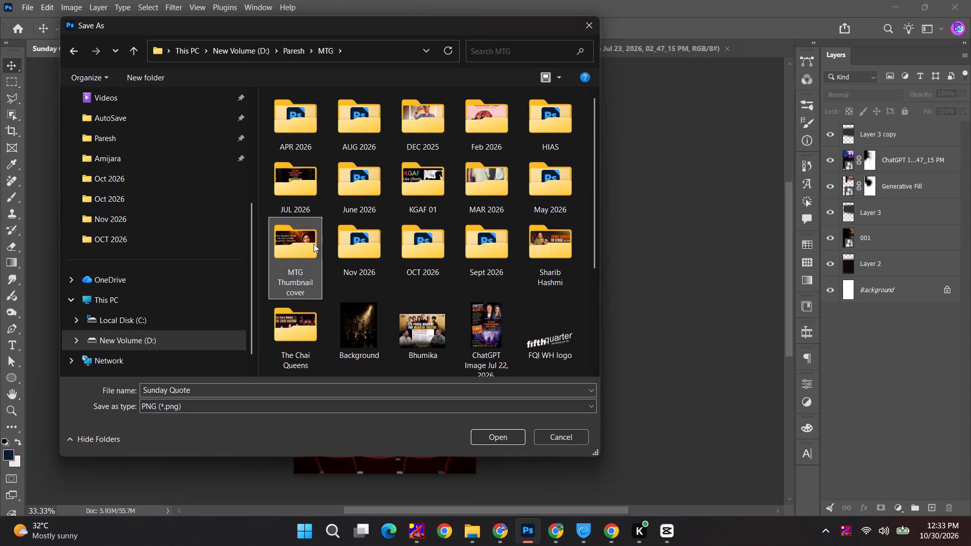
left_click(360, 205)
left_click(413, 192)
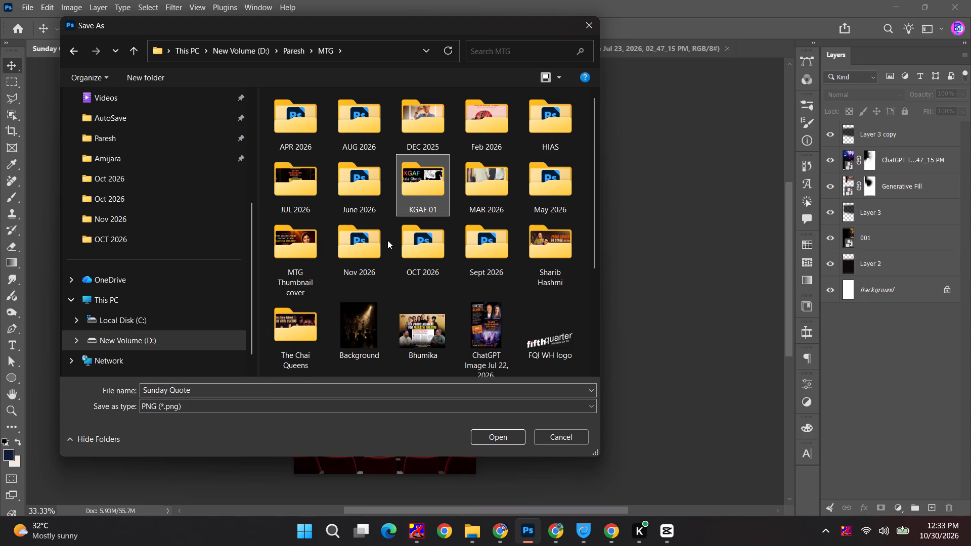
double_click(401, 257)
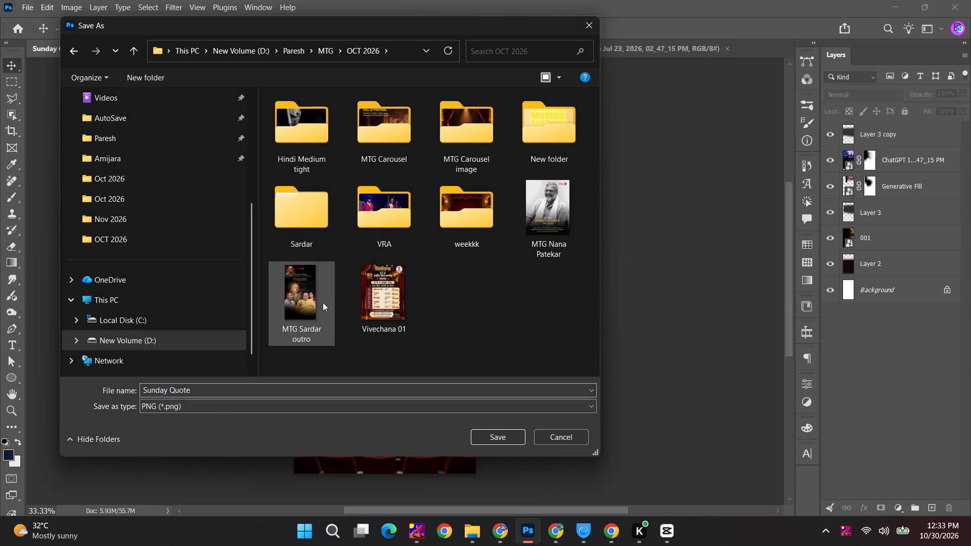
left_click(480, 432)
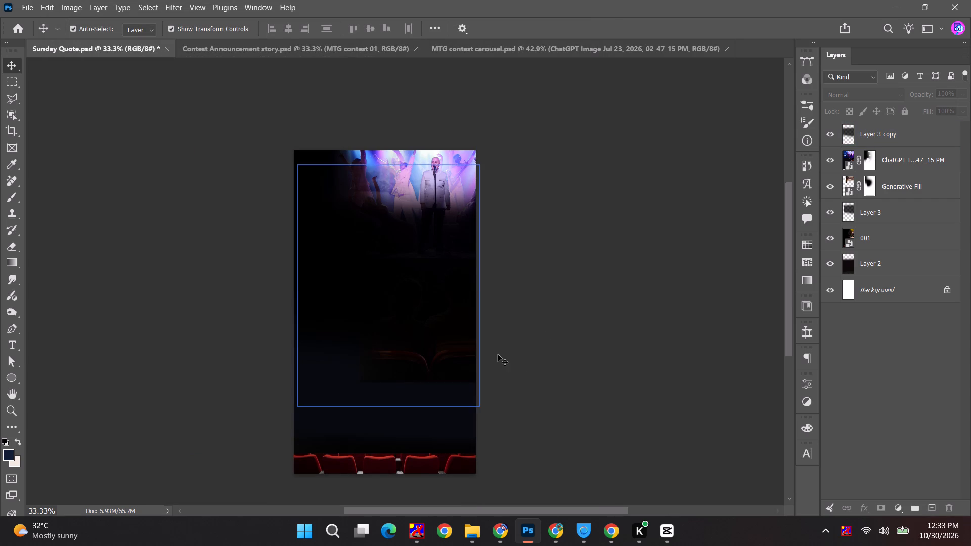
Identify the layer covering the theatre seats and brush black across the lower part of the ChatGPT image layer's mask to hide it.
double_click(828, 239)
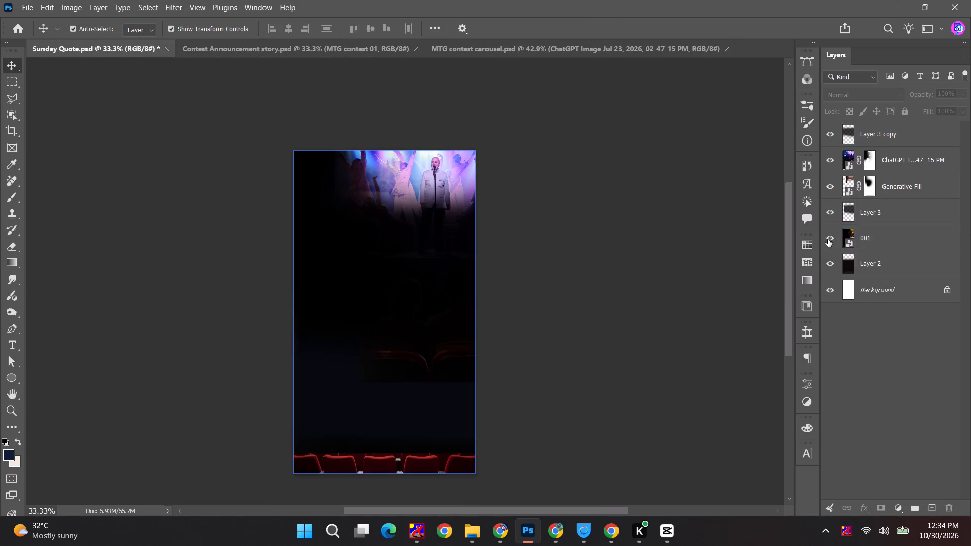
left_click(831, 211)
left_click(831, 211)
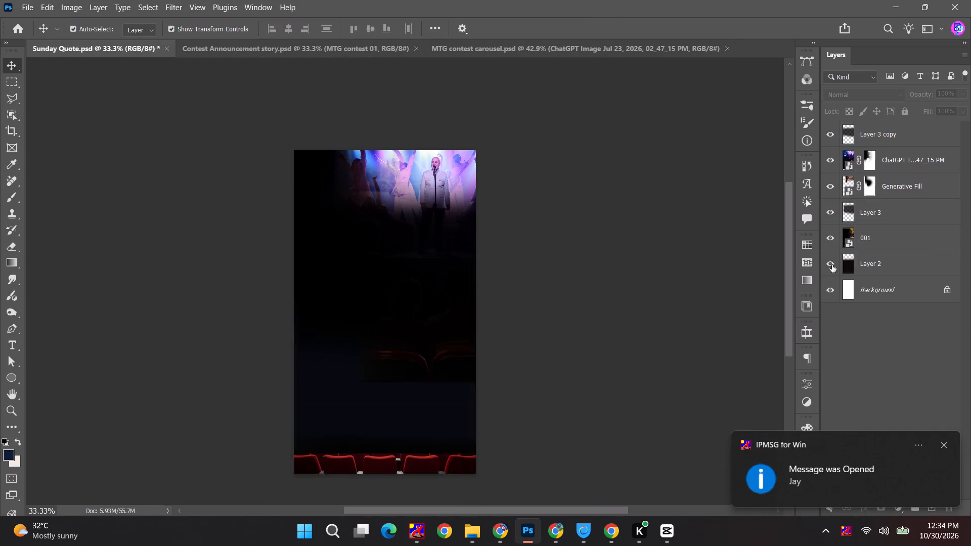
left_click(831, 264)
left_click(831, 264)
left_click(829, 162)
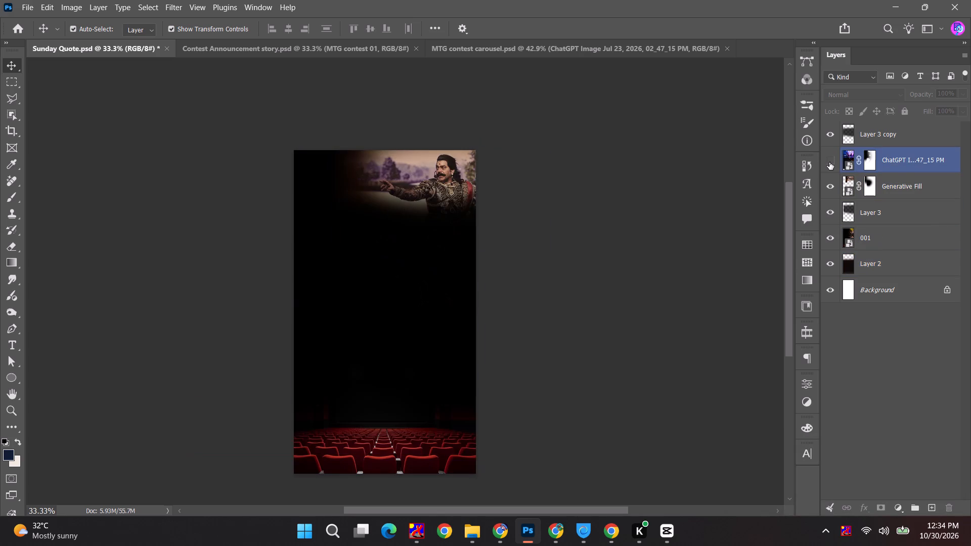
left_click(829, 162)
left_click(867, 165)
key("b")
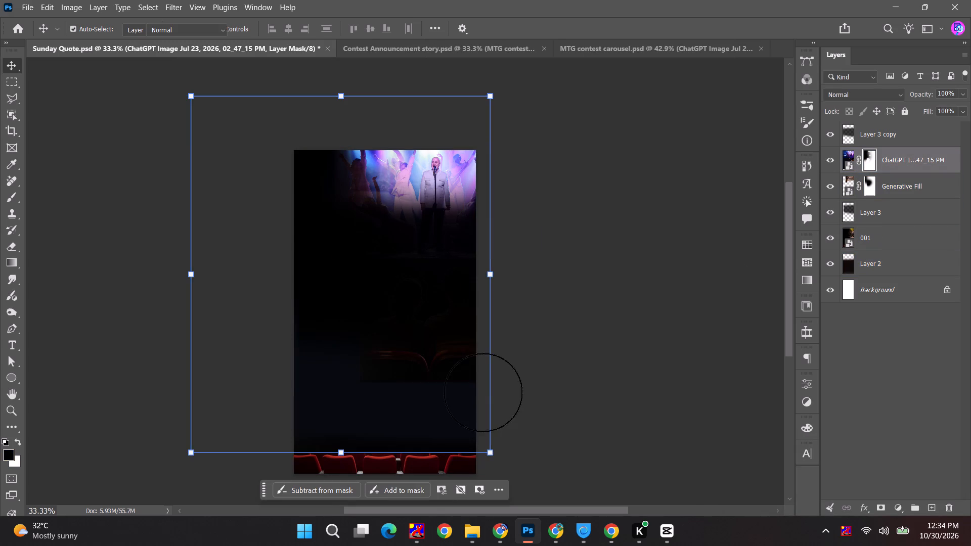
left_click_drag(290, 378, 725, 374)
left_click_drag(299, 376, 573, 369)
left_click_drag(242, 379, 617, 367)
left_click_drag(359, 373, 590, 377)
left_click_drag(226, 380, 537, 384)
left_click_drag(297, 388, 568, 388)
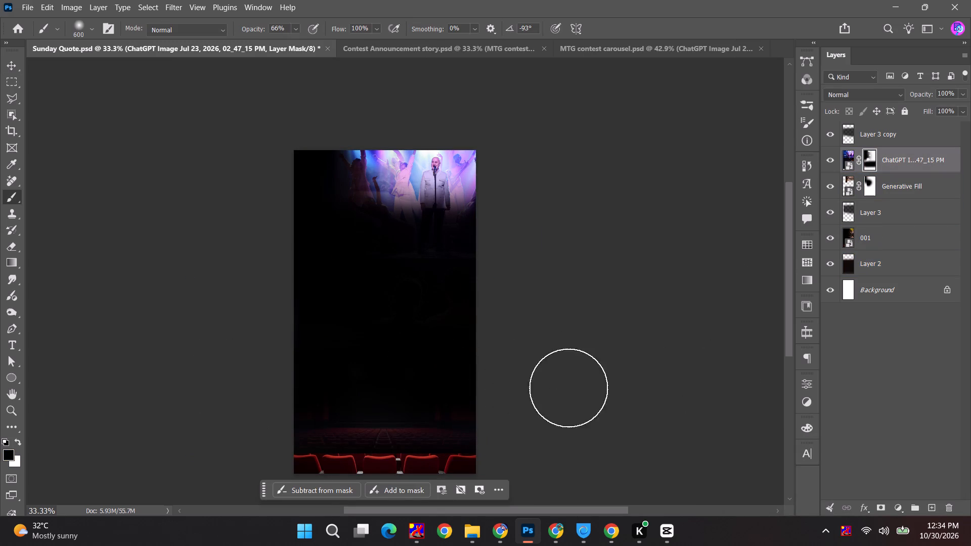
left_click_drag(568, 388, 629, 388)
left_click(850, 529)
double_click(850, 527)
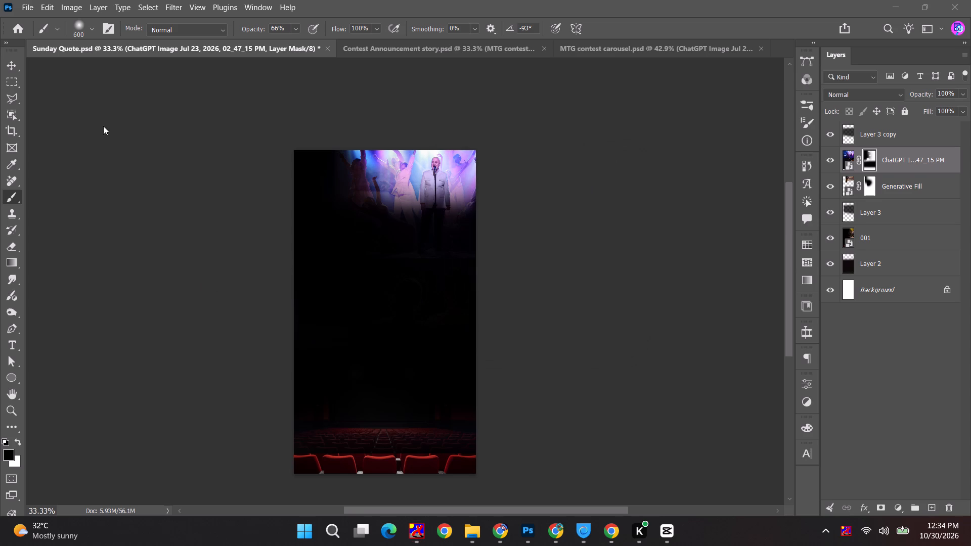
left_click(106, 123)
Save the Sunday Quote document.
key("ctrl+s")
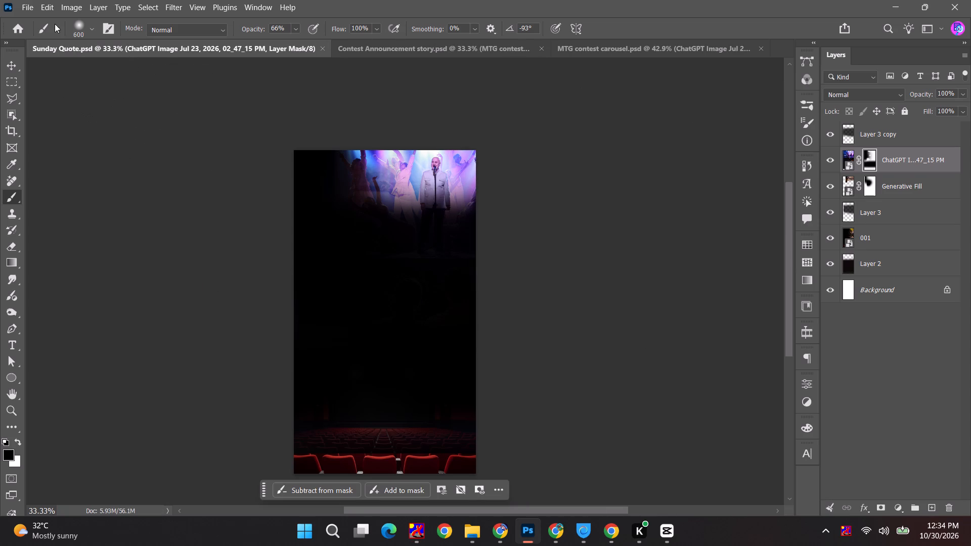
Start a quick PNG export of the Sunday Quote design.
left_click(29, 4)
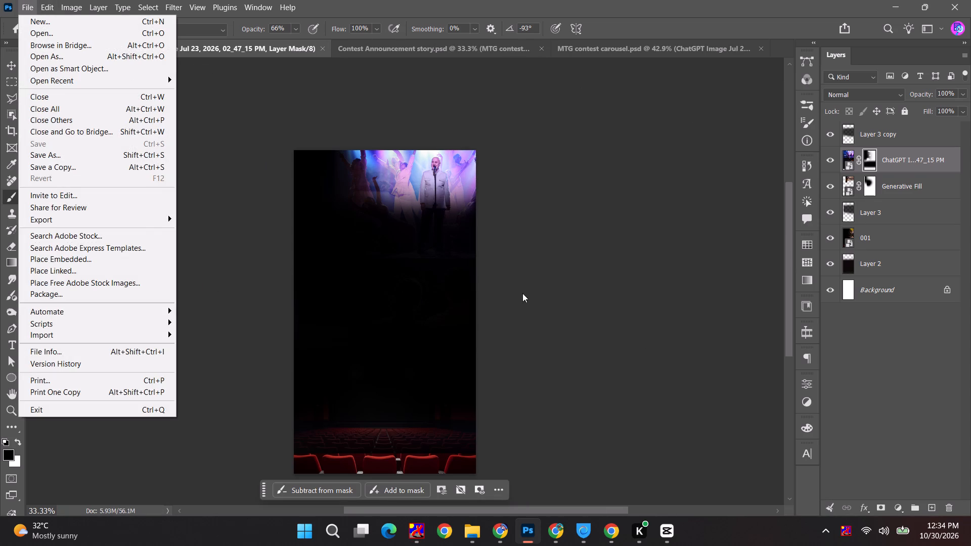
left_click(248, 217)
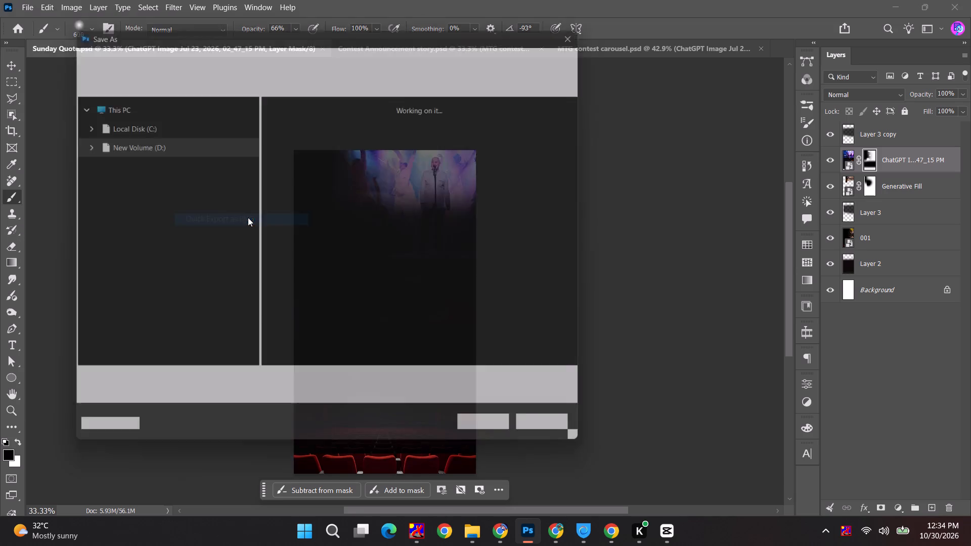
Save the design with the edited layer mask as PNG again, replacing Sunday Quote in the OCT 2026 folder.
left_click(393, 308)
left_click(516, 440)
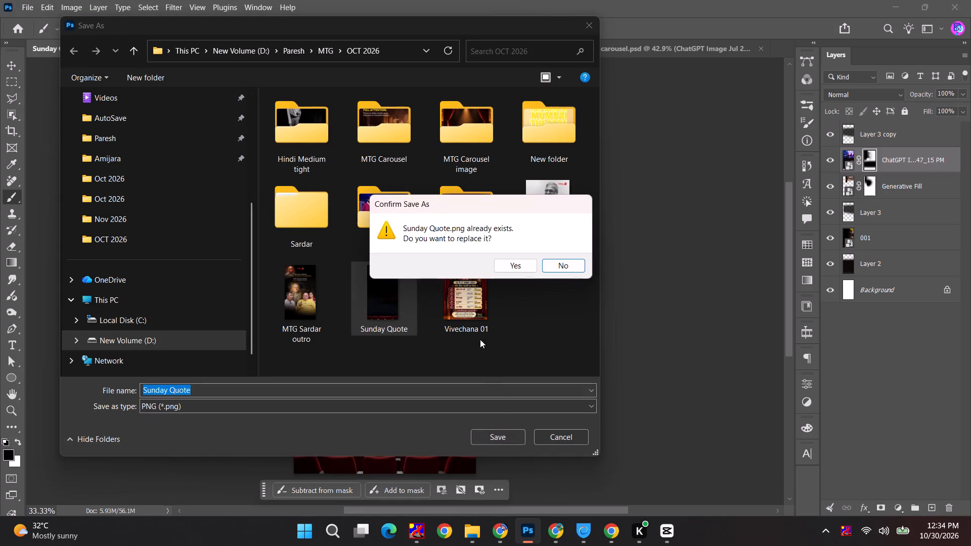
left_click(508, 269)
Switch to the Chrome window with the Ashutosh Rana Quote design open in Canva.
key("alt+Tab")
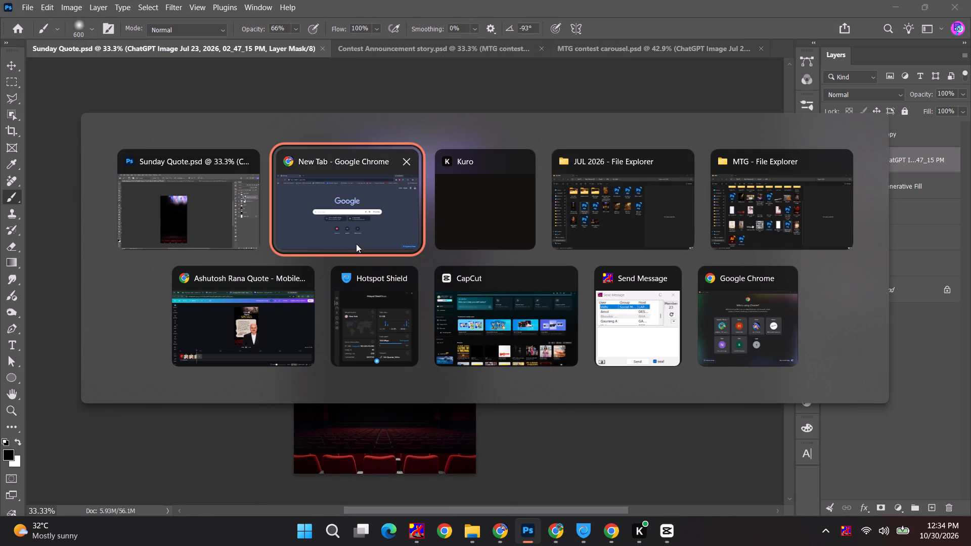
left_click(331, 227, "alt")
left_click(556, 530)
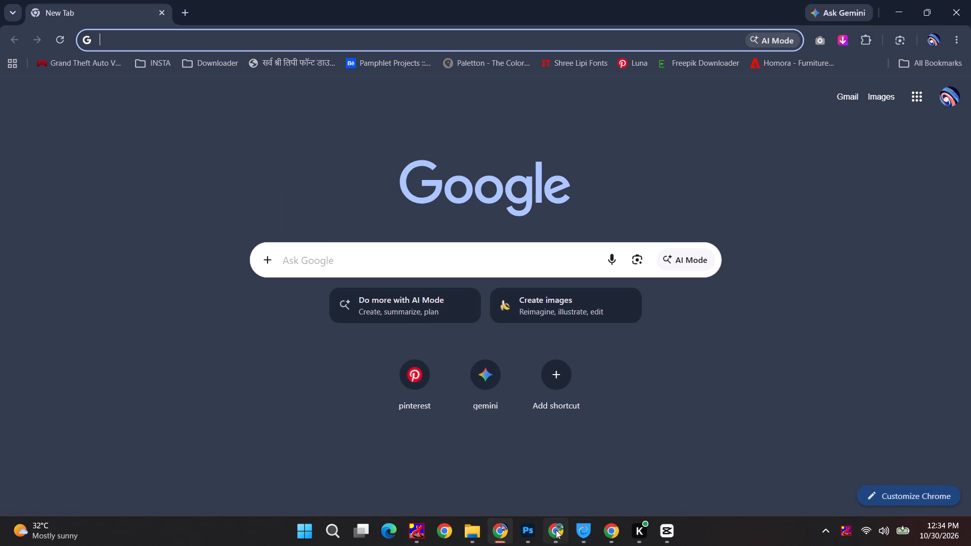
left_click(409, 163)
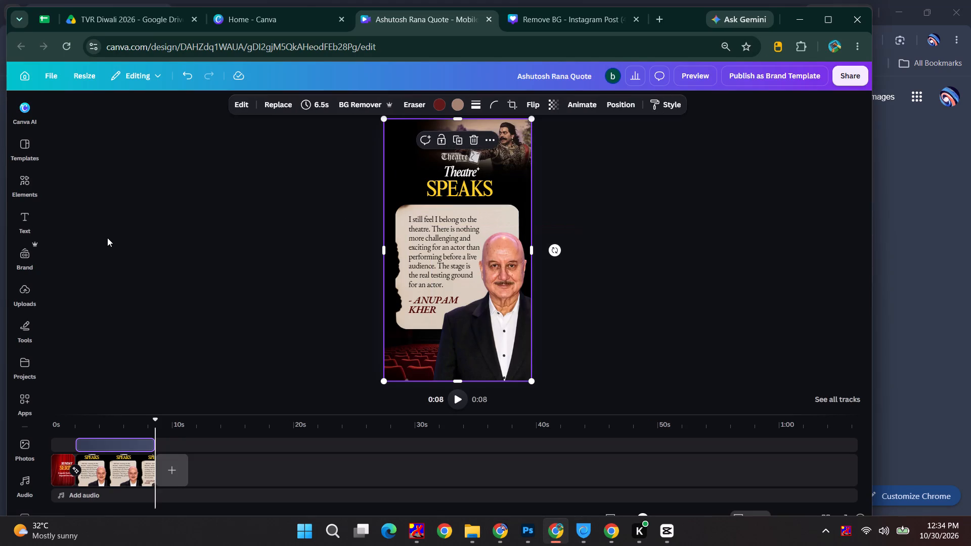
Upload the Sunday Quote PNG from Paresh > MTG > OCT 2026 to the Canva uploads.
left_click(30, 290)
left_click(169, 140)
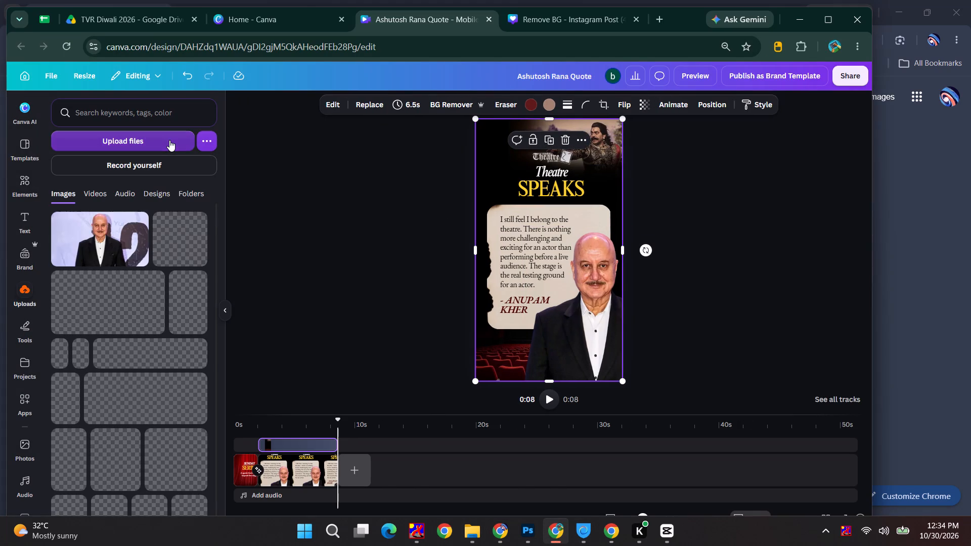
left_click(169, 140)
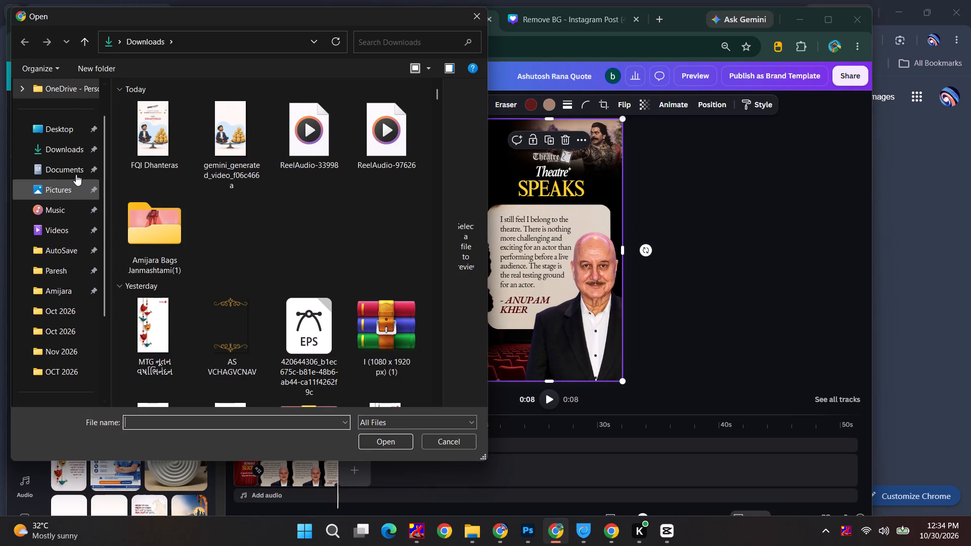
scroll(178, 259, "down", 1)
left_click(67, 320)
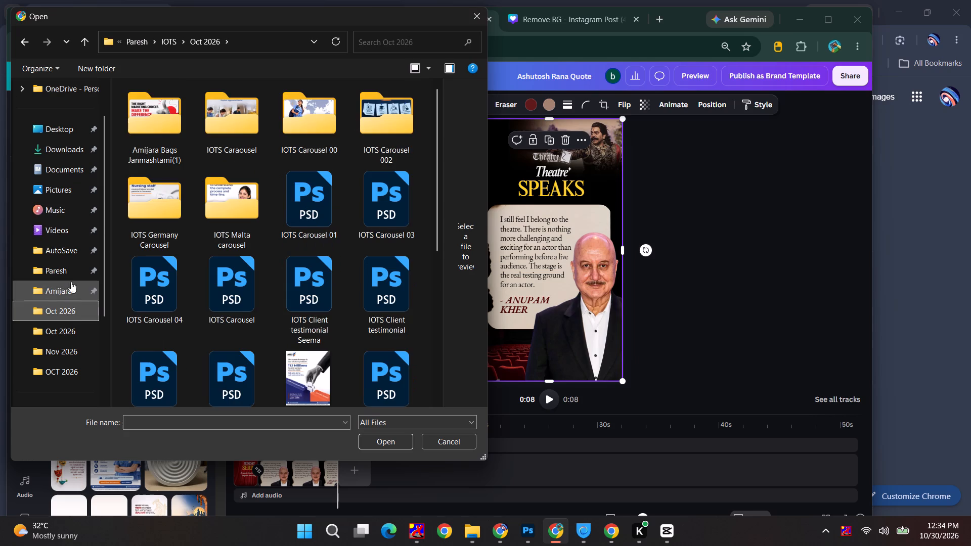
left_click(73, 267)
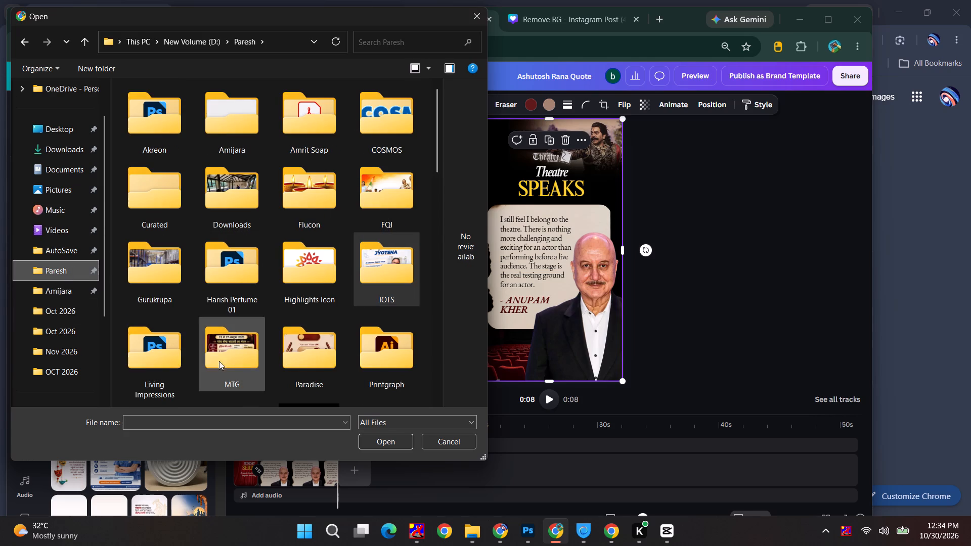
double_click(223, 359)
scroll(318, 302, "down", 1)
scroll(293, 312, "up", 3)
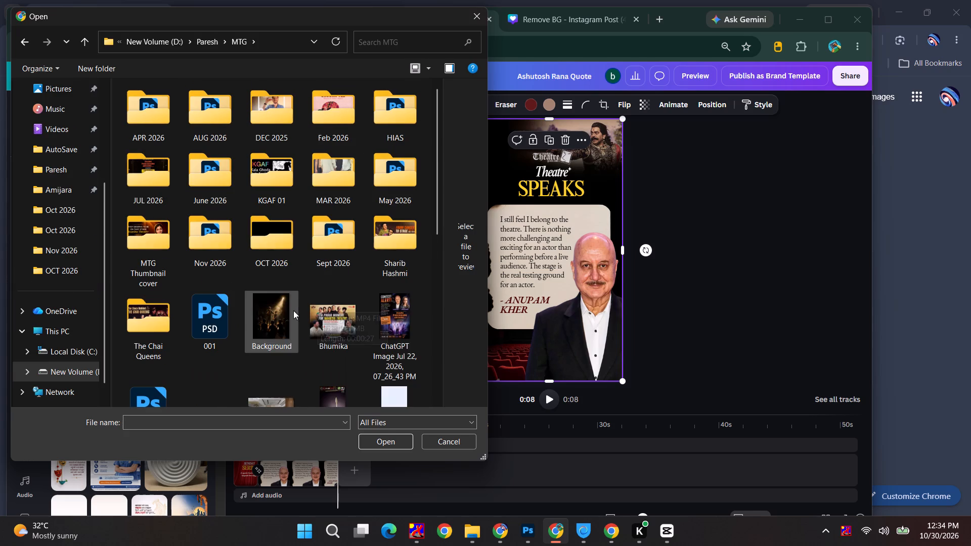
double_click(280, 241)
scroll(279, 241, "down", 2)
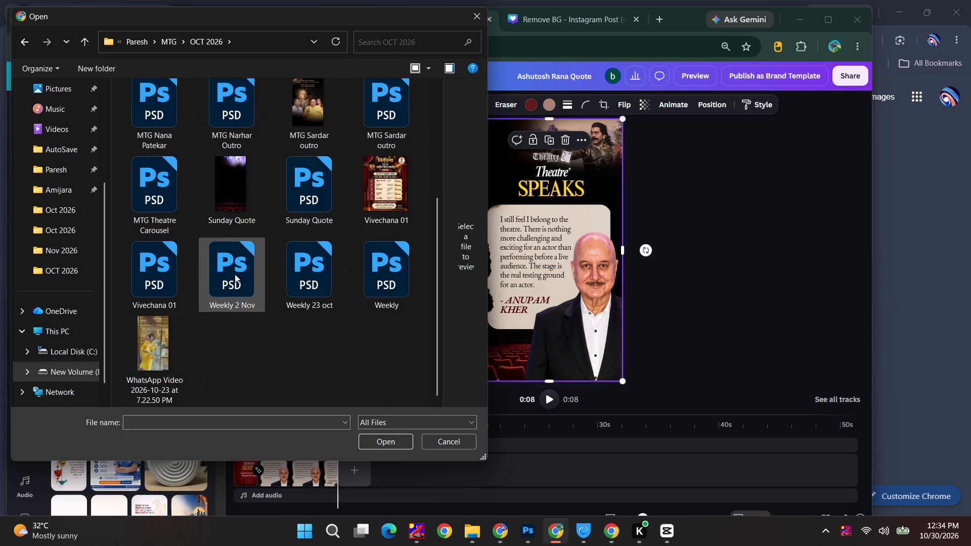
left_click(223, 219)
left_click(376, 439)
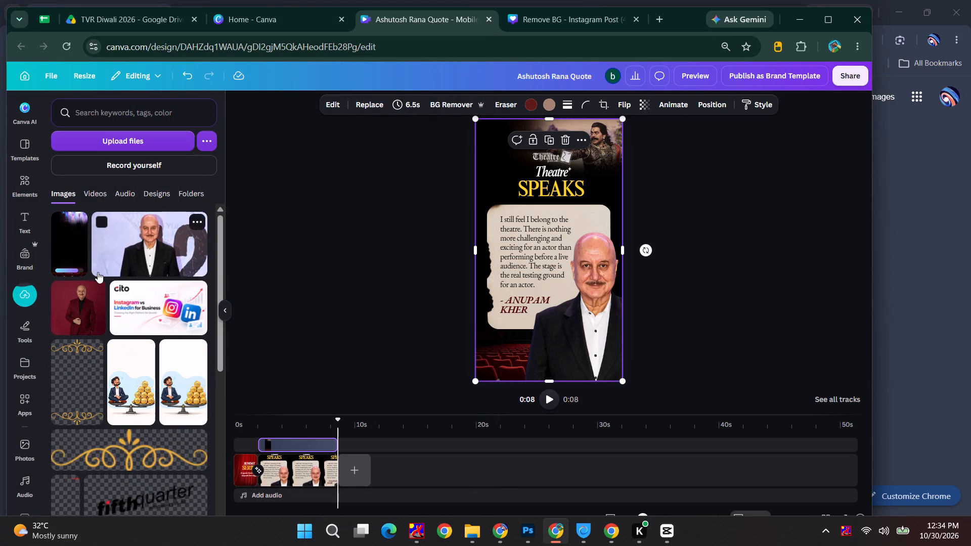
Replace the background image of the Anupam Kher quote page with the uploaded Sunday Quote picture.
left_click_drag(63, 247, 488, 159)
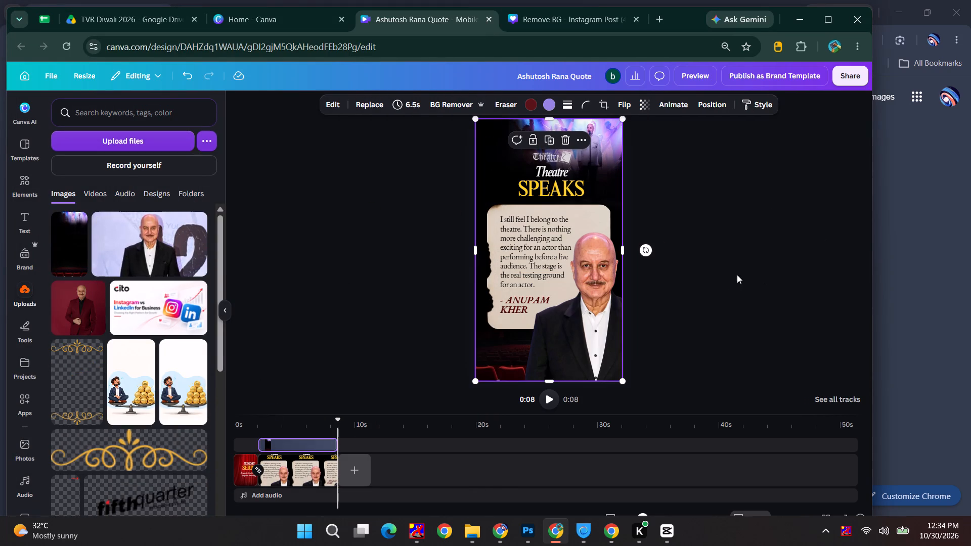
Scrub through the video timeline from start to end to check the animation with the new background.
left_click_drag(339, 421, 189, 422)
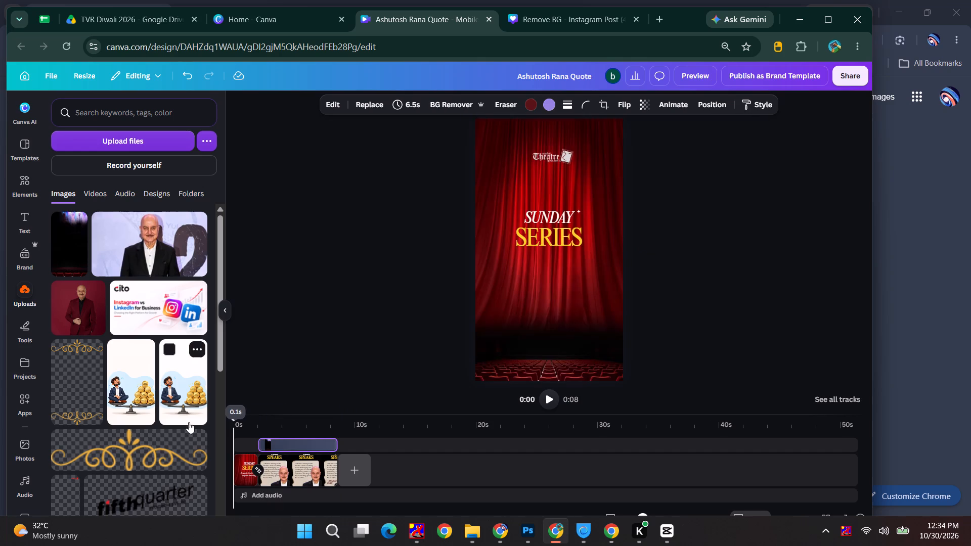
left_click_drag(189, 422, 331, 417)
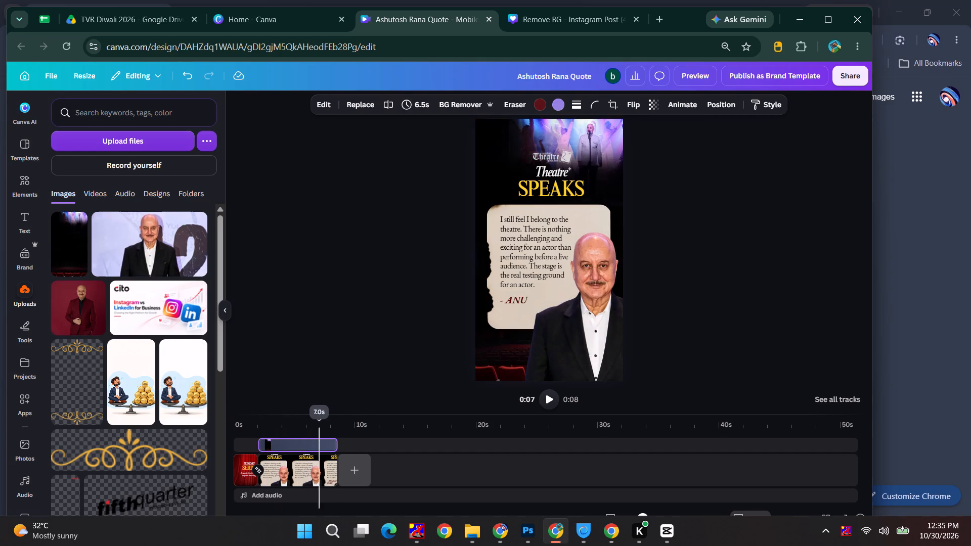
left_click_drag(331, 417, 596, 359)
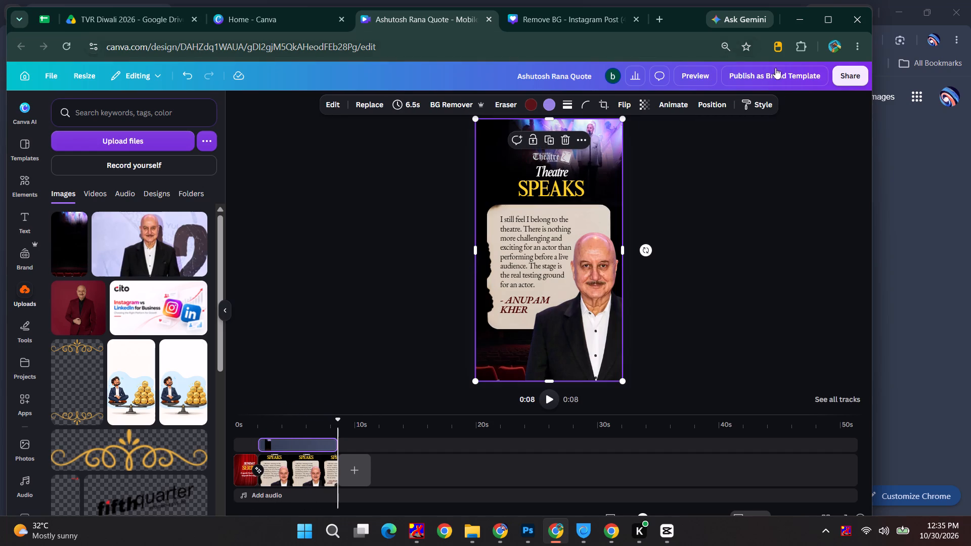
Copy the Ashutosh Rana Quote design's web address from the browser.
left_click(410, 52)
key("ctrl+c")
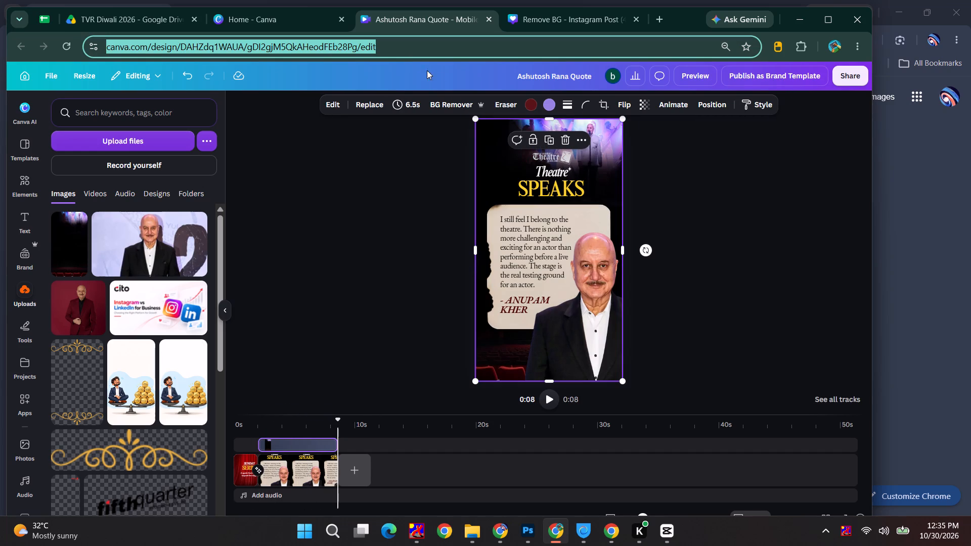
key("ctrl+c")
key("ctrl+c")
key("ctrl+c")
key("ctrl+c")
Set the design's access level to Anyone with the link and copy its share link.
left_click(845, 74)
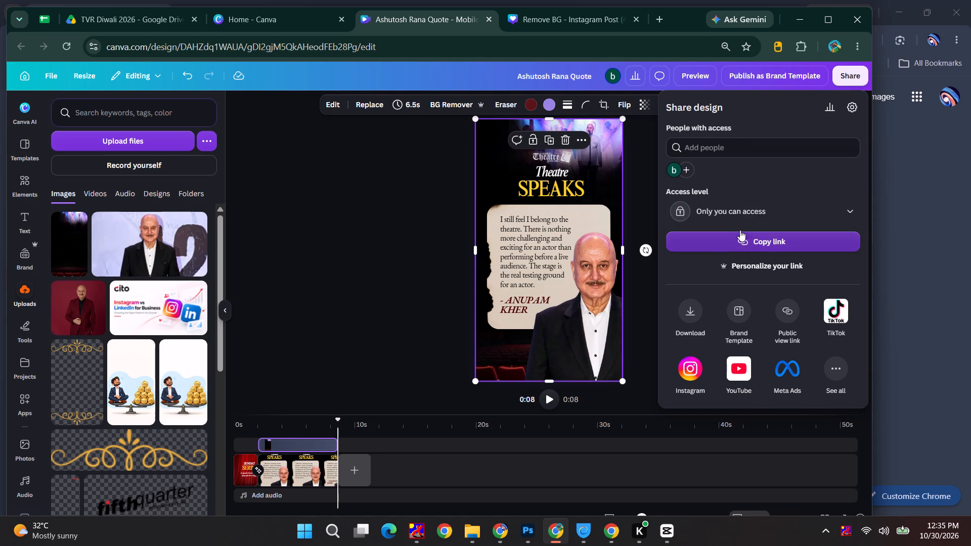
left_click(742, 213)
left_click(725, 330)
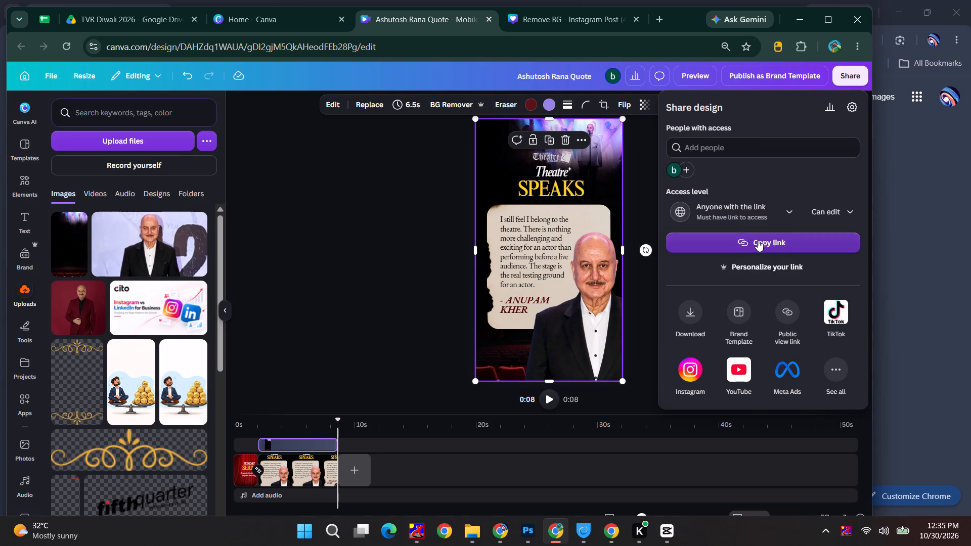
left_click(758, 240)
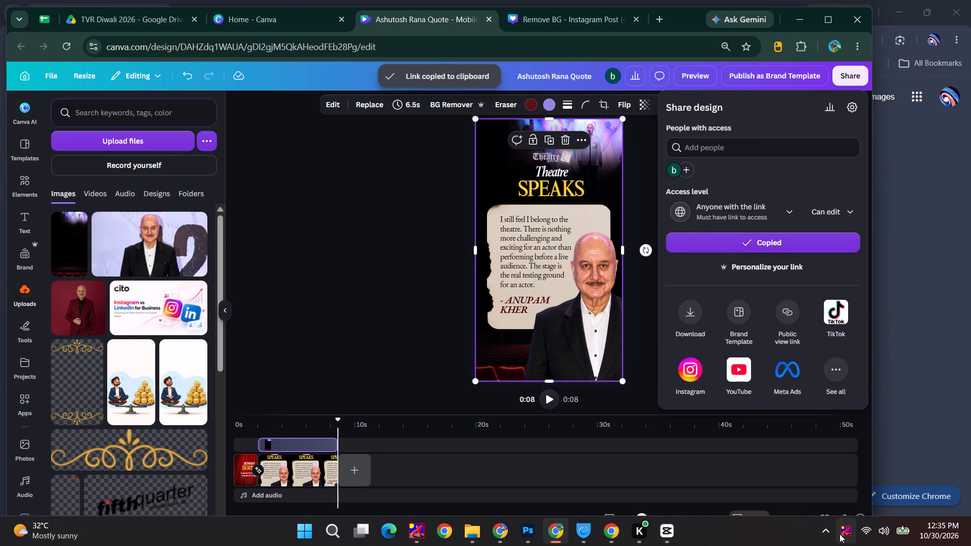
double_click(840, 534)
left_click(481, 181)
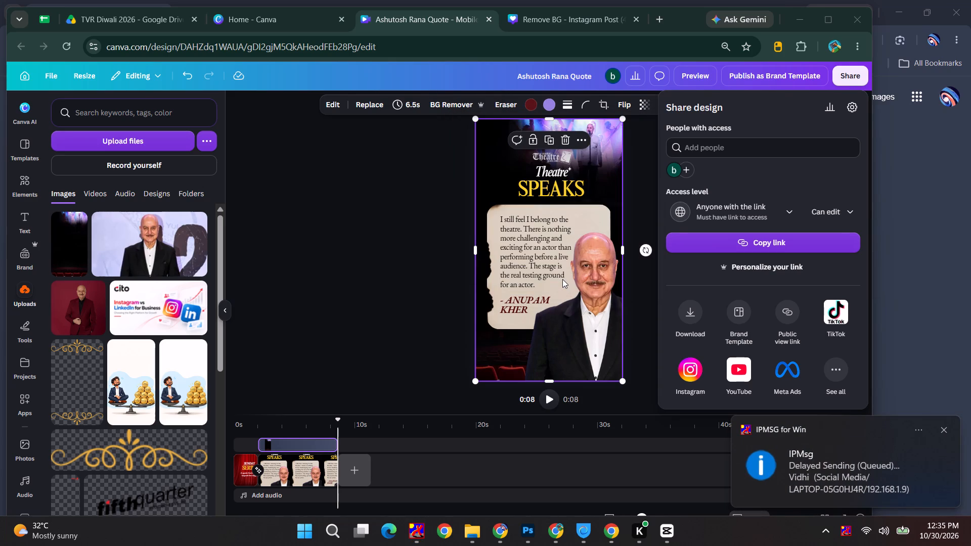
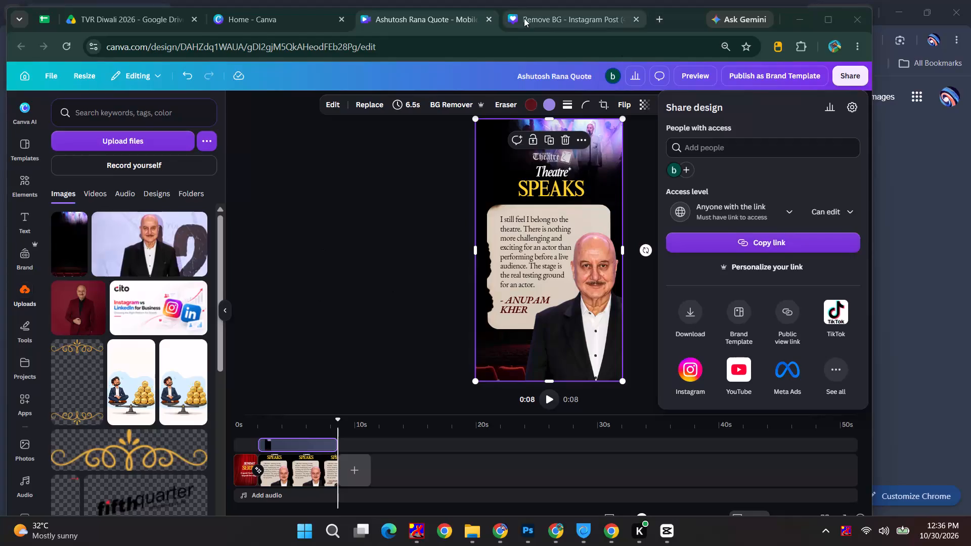
Search Google Images for "flash selfie" in a new, maximized browser tab.
left_click(524, 18)
left_click(661, 19)
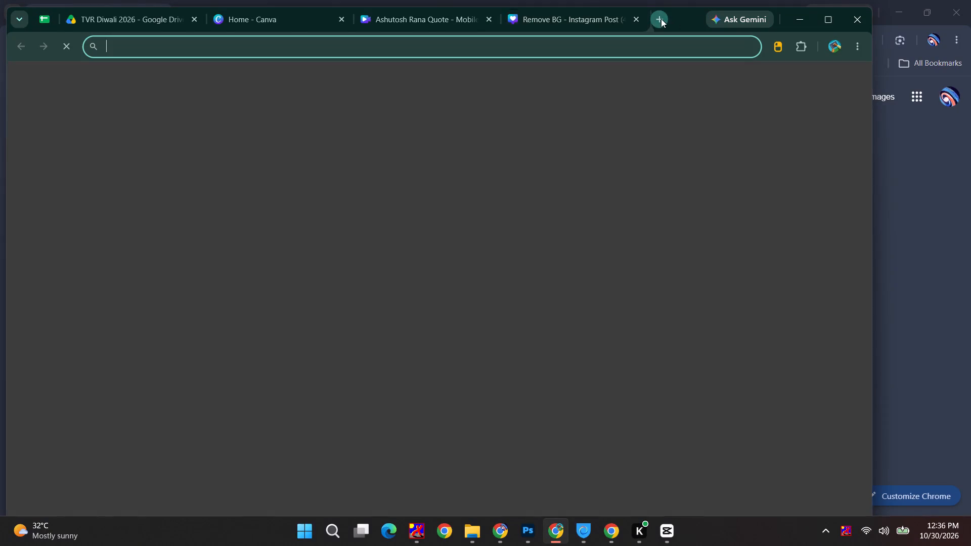
left_click(820, 19)
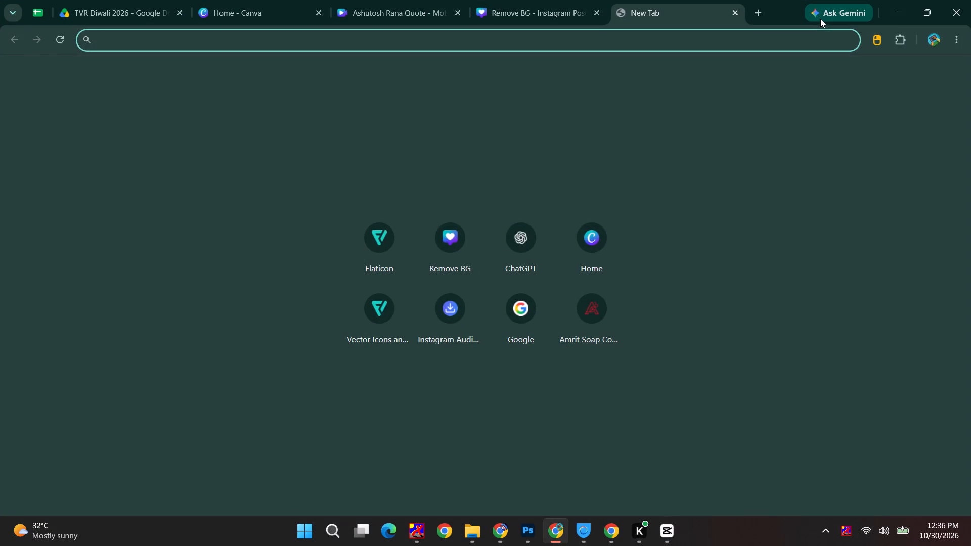
type("flash selfie")
key("Return")
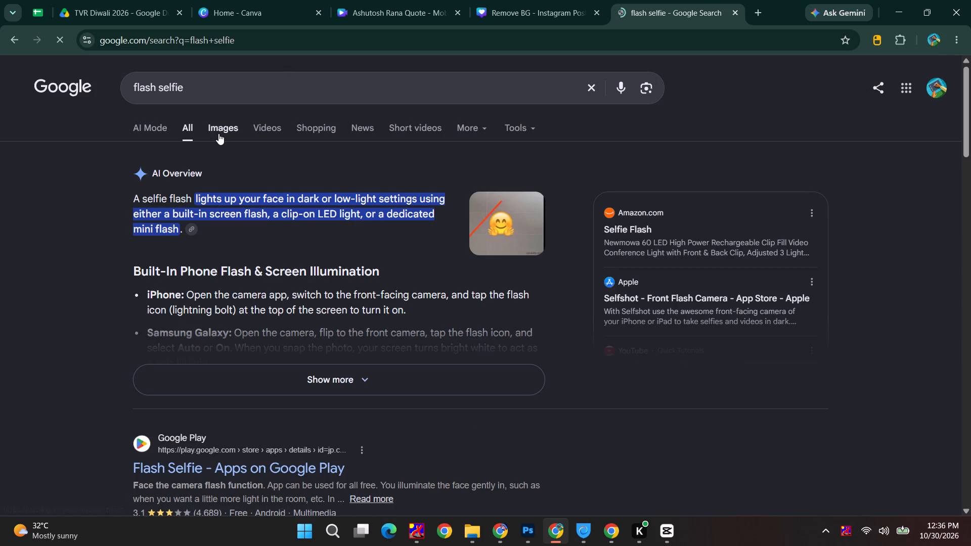
left_click(218, 133)
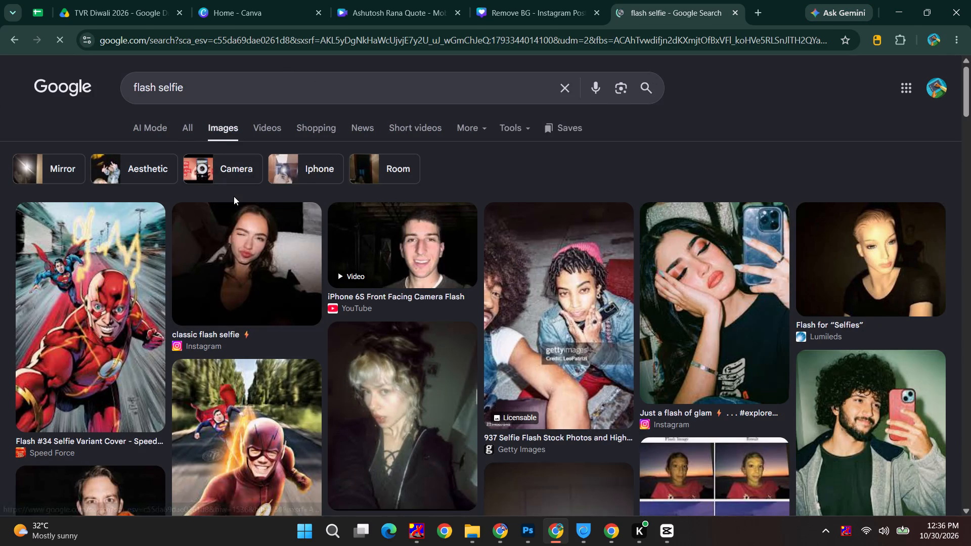
Look through the flash selfie image results for reference photos, and close the search tab.
scroll(477, 348, "down", 2)
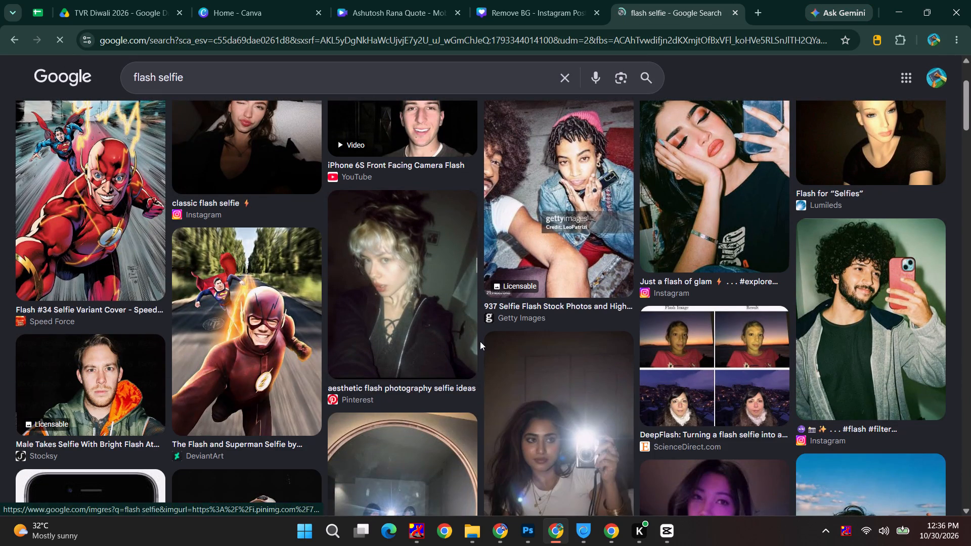
scroll(481, 340, "down", 6)
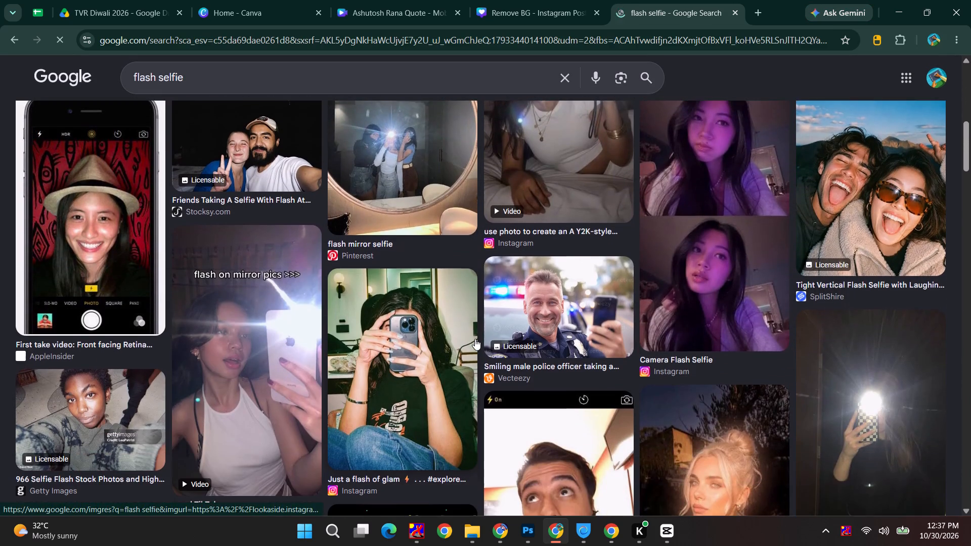
scroll(437, 324, "down", 11)
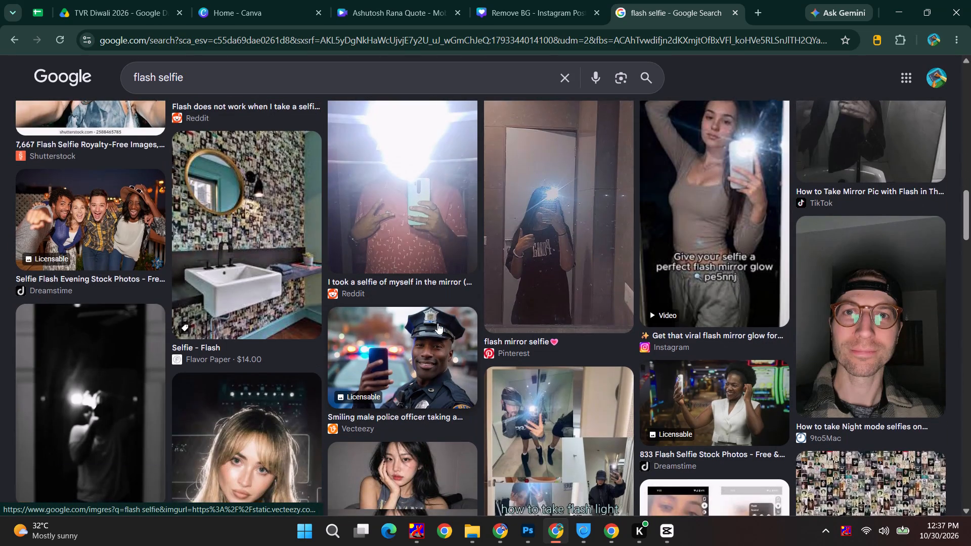
scroll(437, 323, "up", 1)
scroll(437, 323, "down", 12)
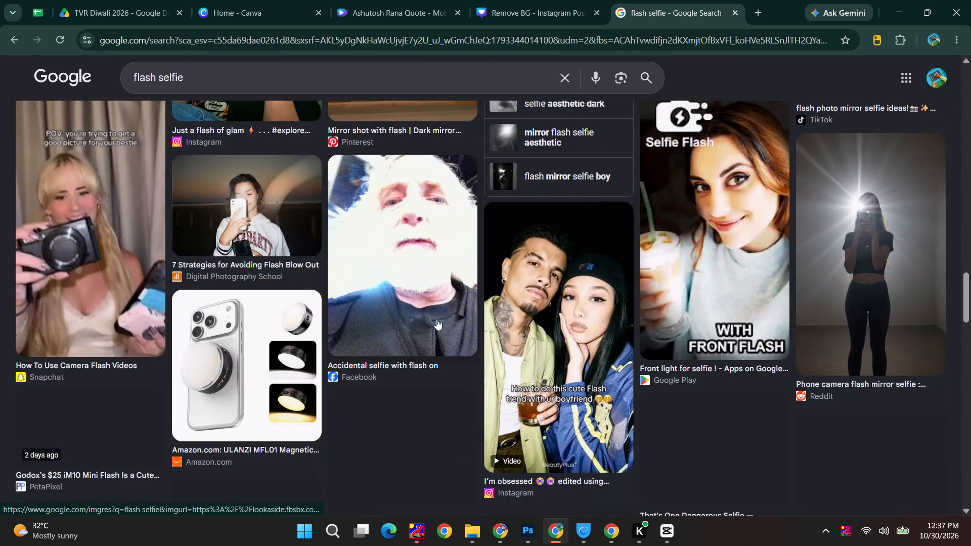
scroll(435, 316, "down", 11)
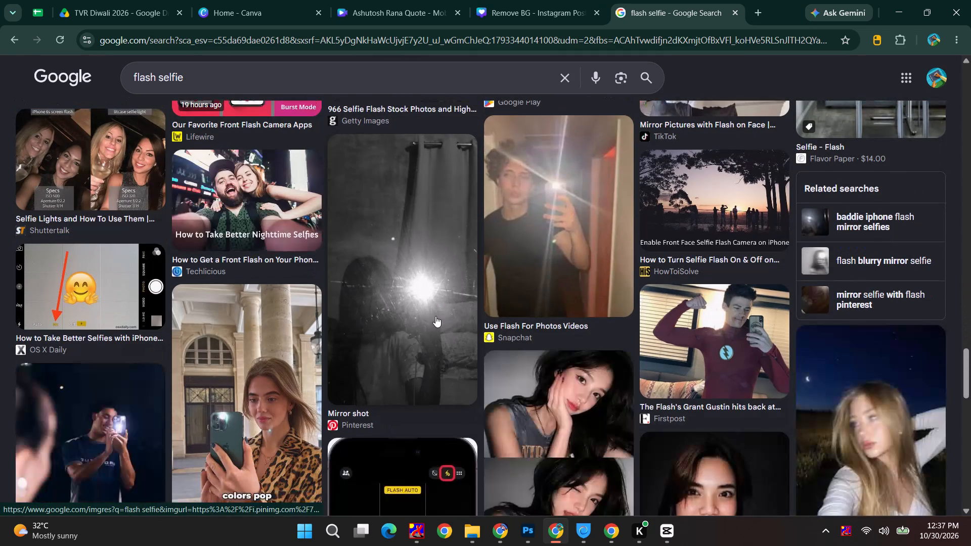
scroll(435, 316, "down", 11)
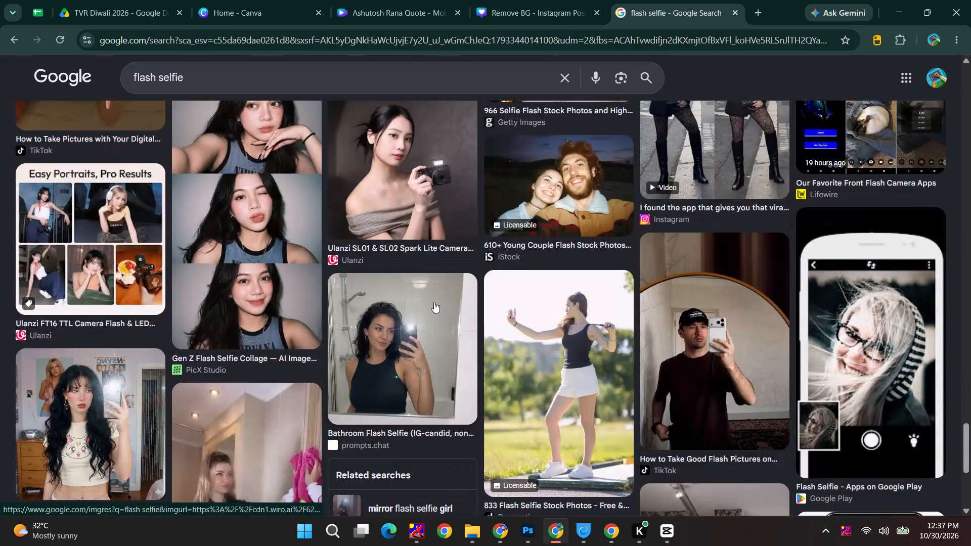
scroll(434, 303, "down", 12)
key("ctrl+w")
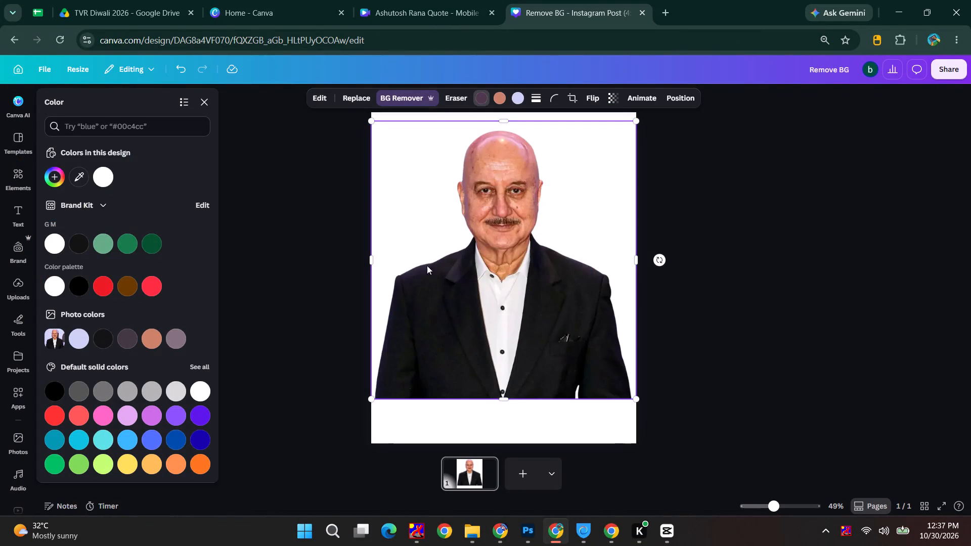
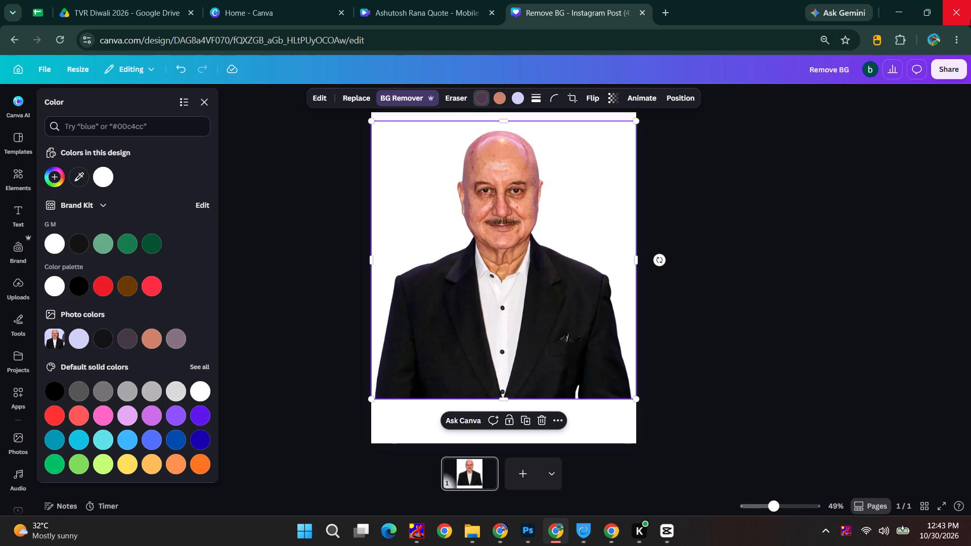
Switch to the Ashutosh Rana Quote design and play the quote scene from about 1.9 s on the timeline.
left_click_drag(421, 53, 424, 58)
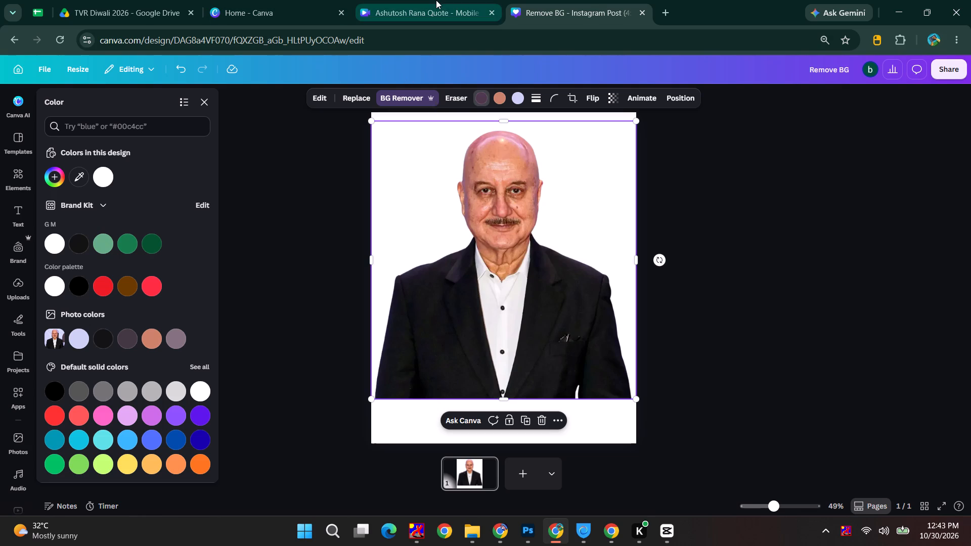
left_click(436, 0)
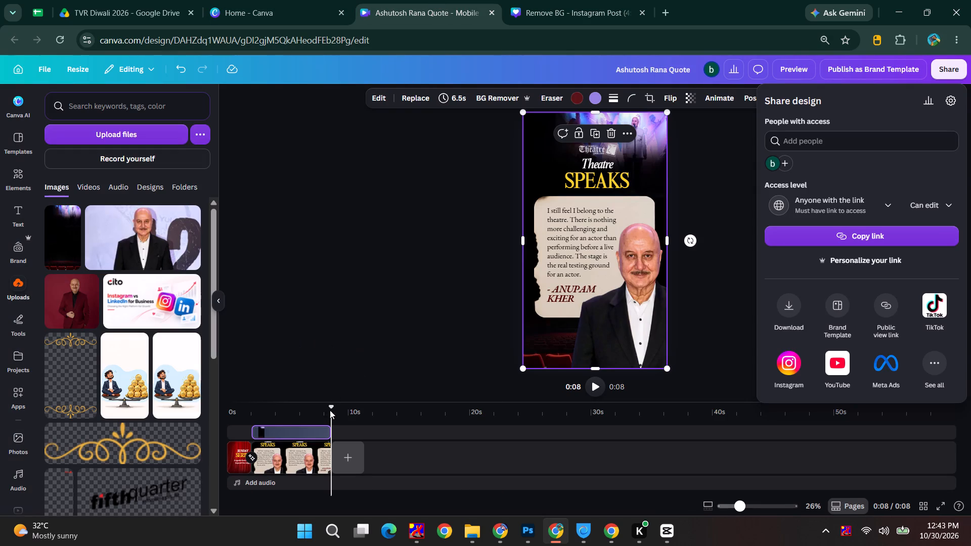
left_click(331, 407)
left_click_drag(331, 407, 280, 403)
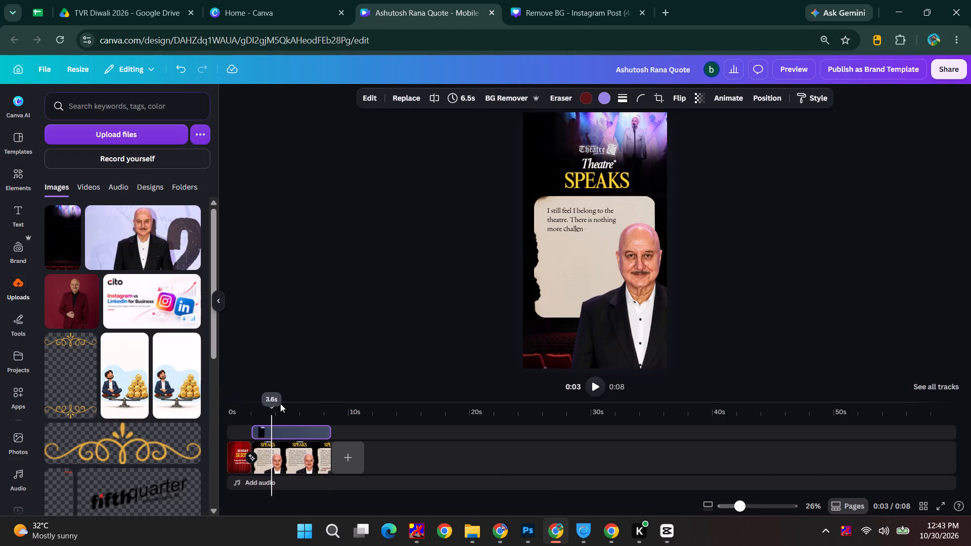
left_click_drag(280, 403, 250, 412)
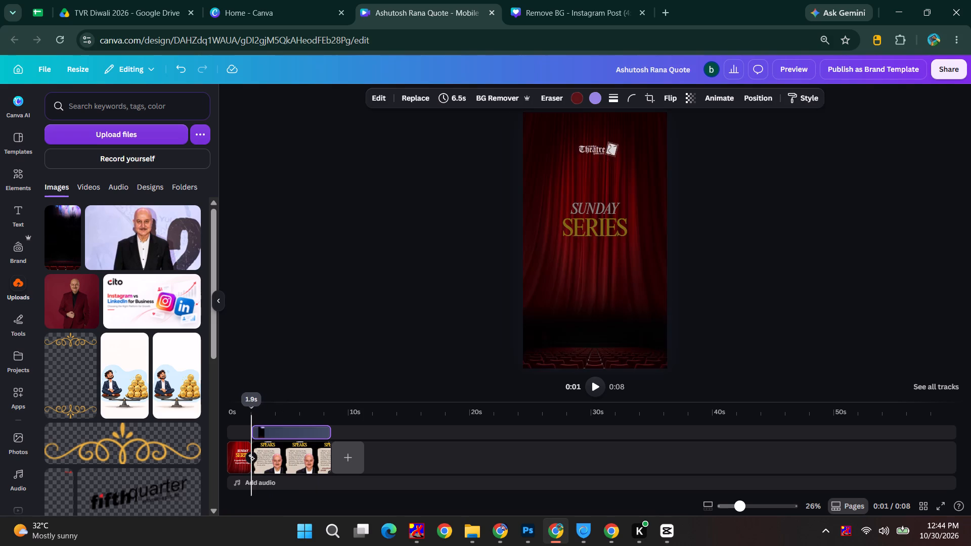
left_click_drag(250, 412, 251, 413)
key("space")
Apply the Pan animation with leftward direction to the Anupam Kher cutout, and check it along the timeline.
left_click(612, 318)
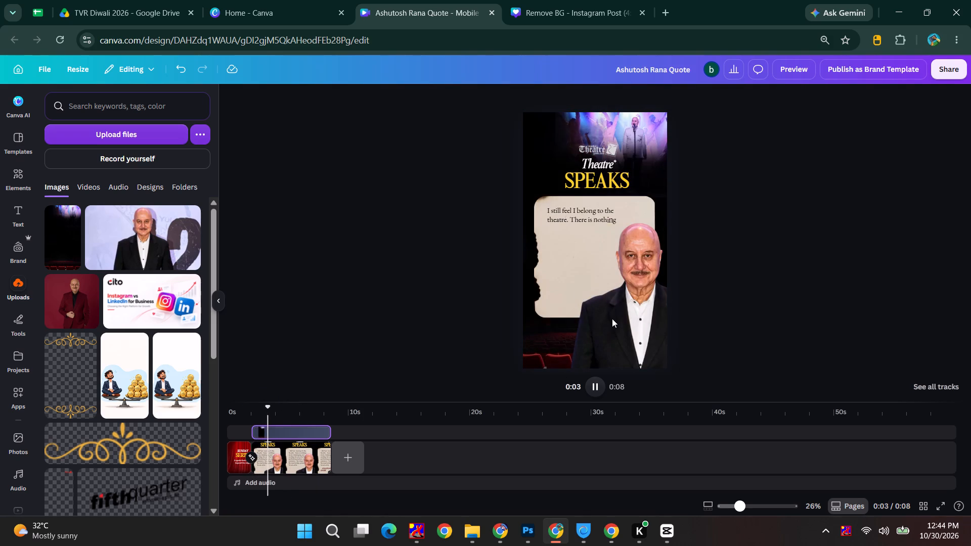
left_click(736, 98)
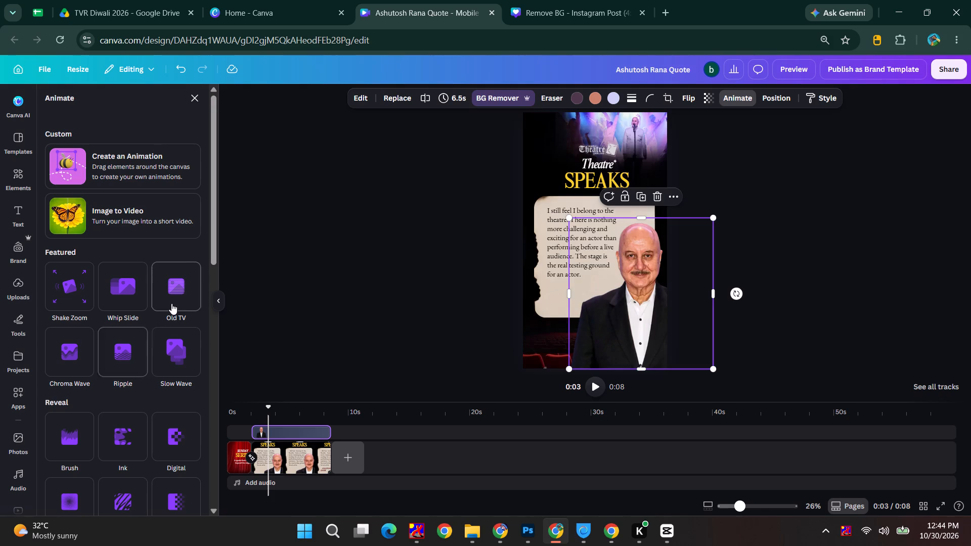
scroll(51, 403, "down", 5)
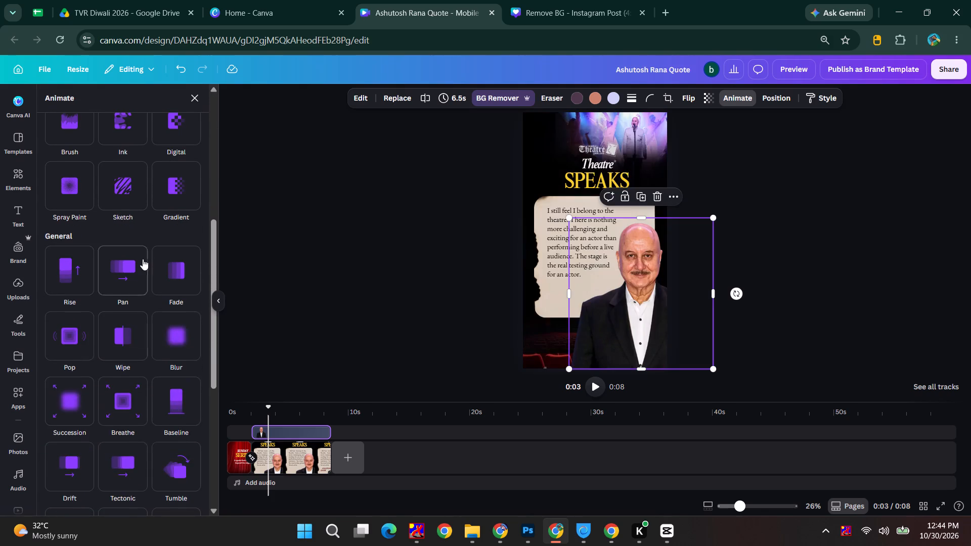
left_click(143, 258)
left_click(75, 447)
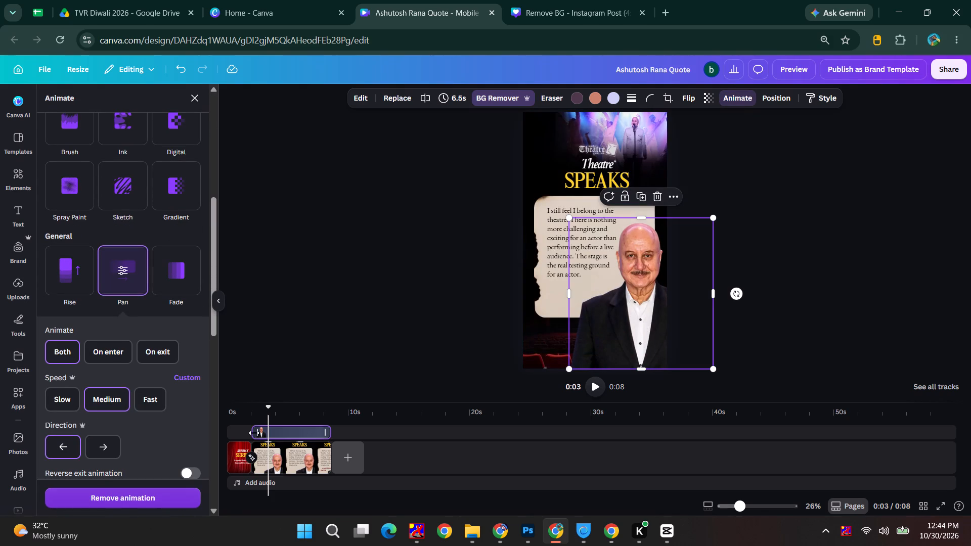
left_click_drag(270, 407, 291, 411)
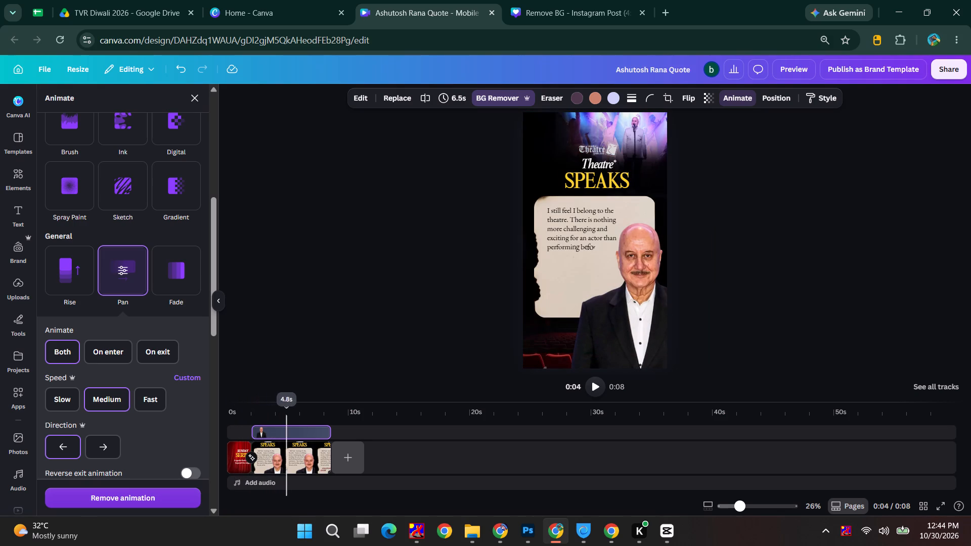
left_click_drag(291, 411, 327, 406)
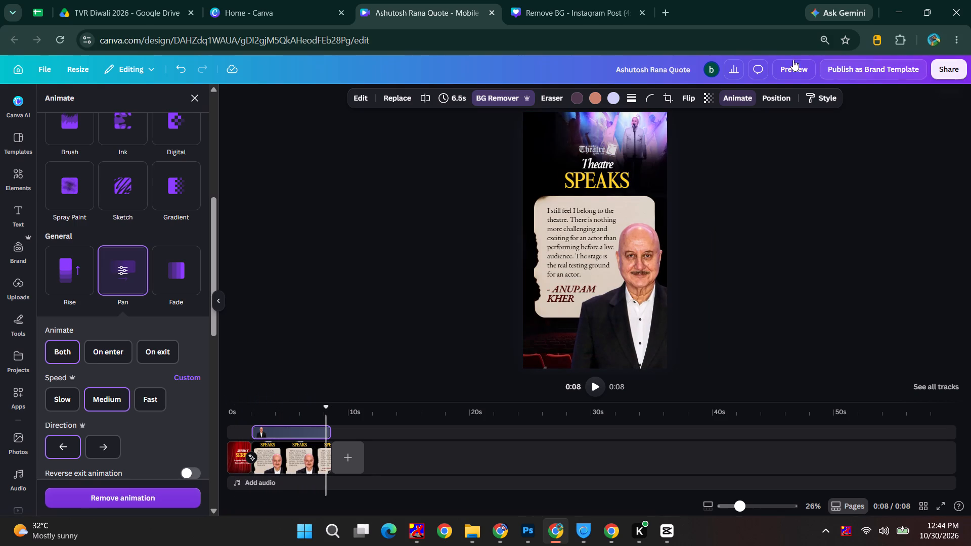
left_click(953, 71)
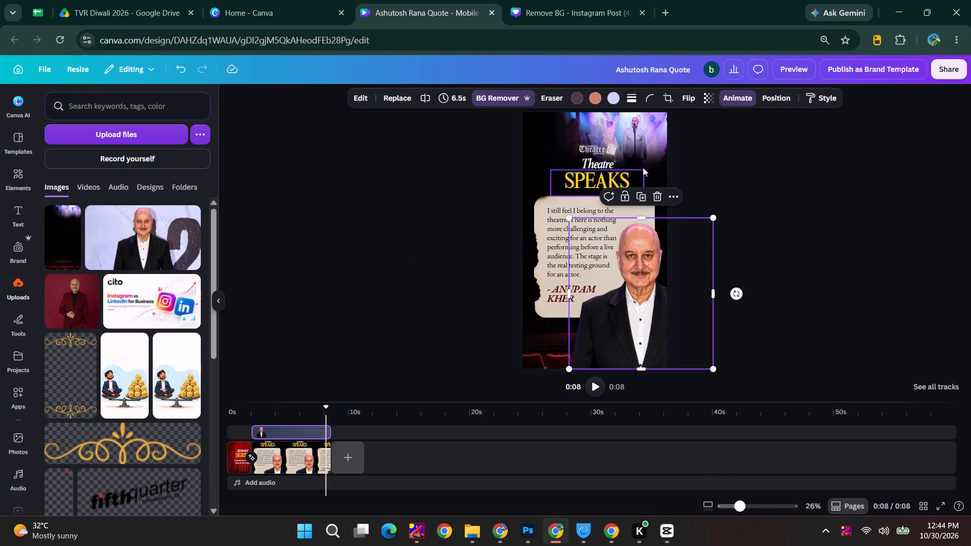
left_click(719, 176)
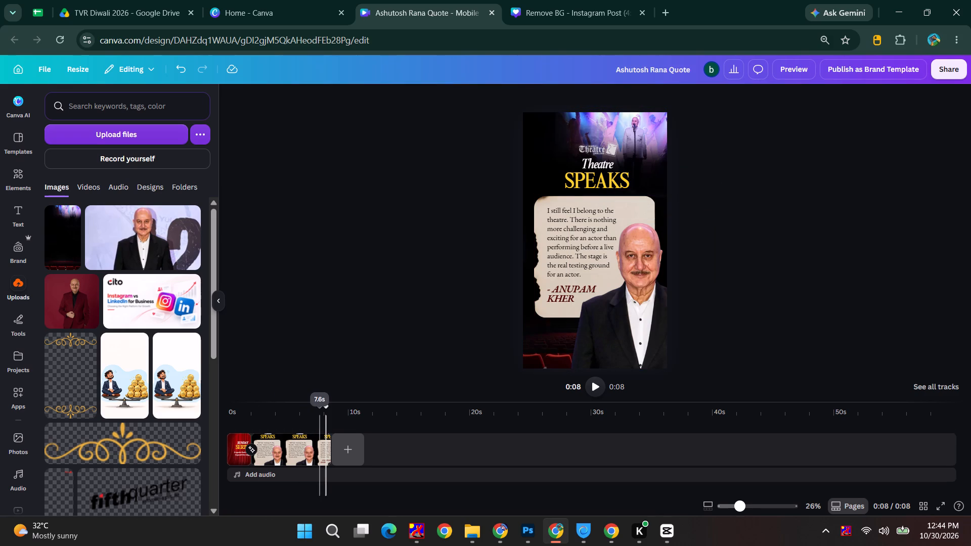
left_click_drag(323, 410, 382, 411)
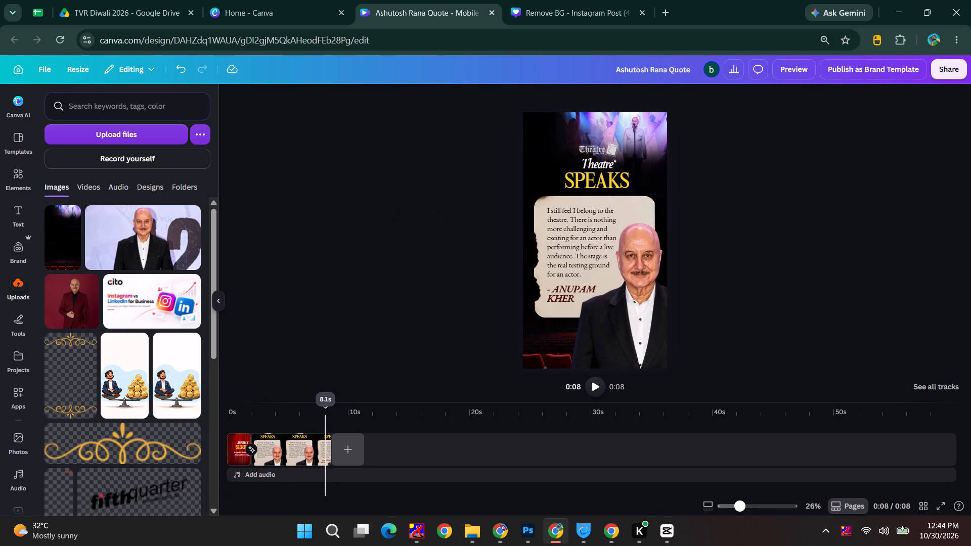
left_click_drag(382, 411, 655, 404)
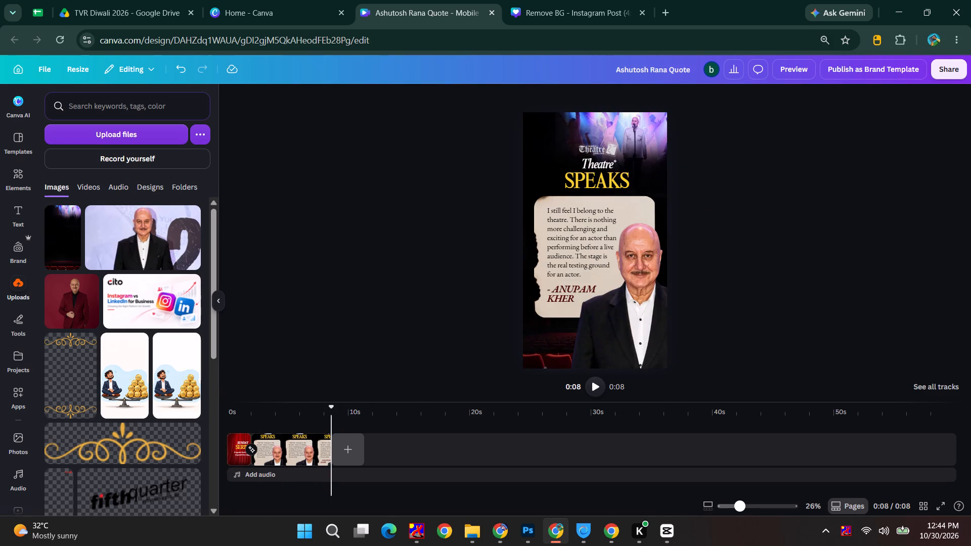
left_click_drag(328, 406, 134, 404)
Select the Theatre logo on the Sunday Series page and look through the older uploaded images.
left_click(606, 143)
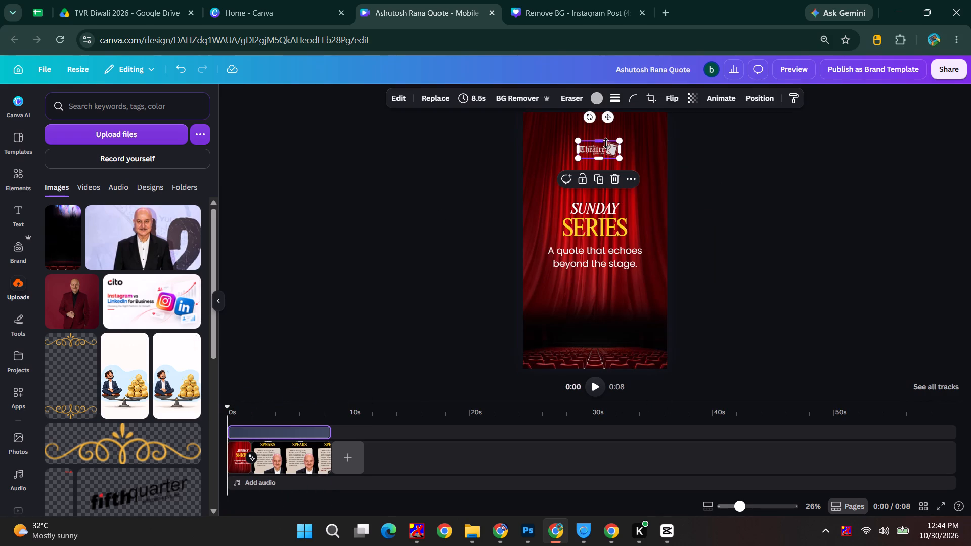
scroll(83, 422, "down", 11)
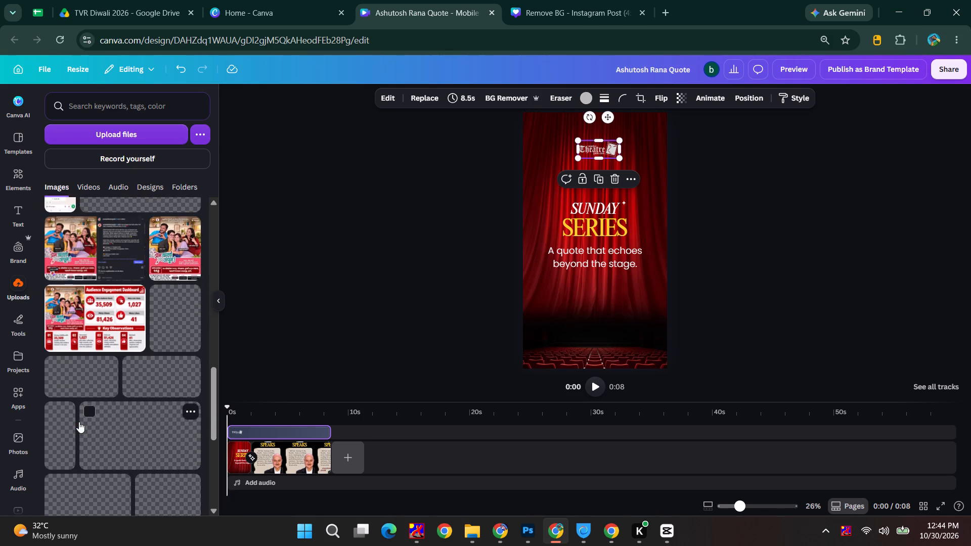
scroll(79, 422, "down", 7)
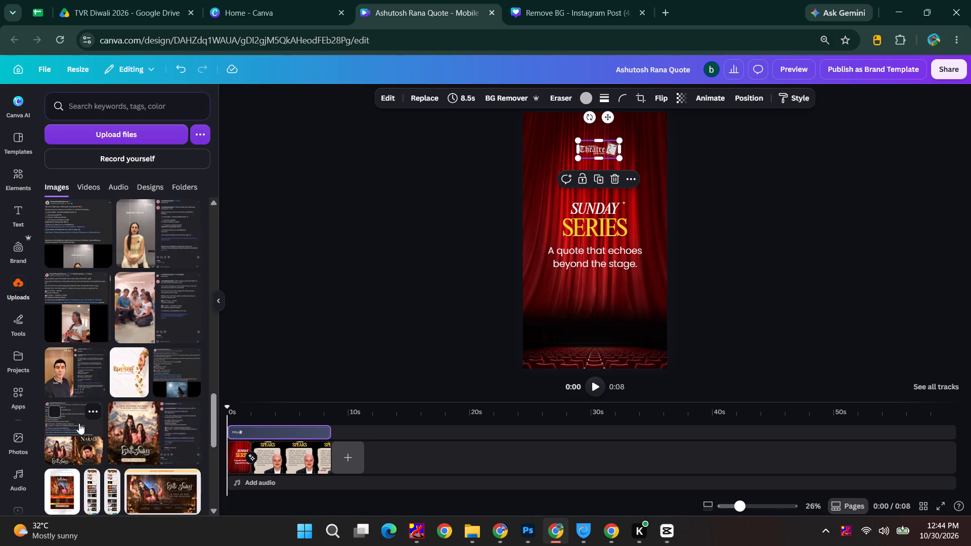
scroll(79, 423, "down", 9)
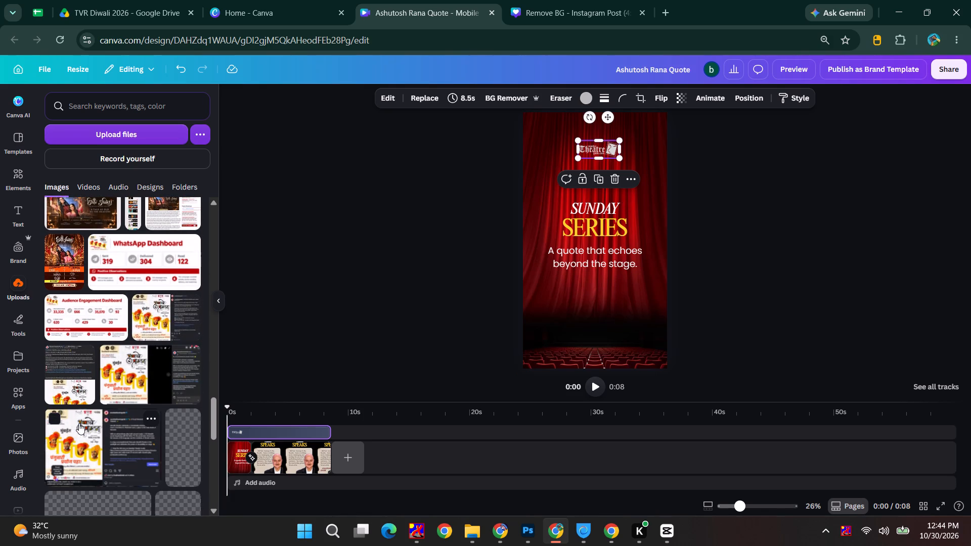
scroll(79, 423, "down", 6)
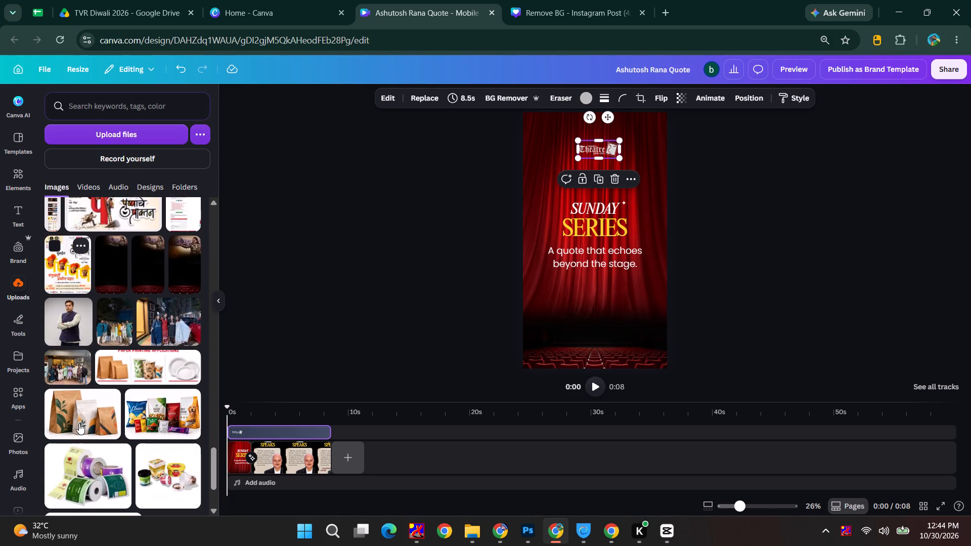
scroll(79, 423, "down", 5)
Open the 2026 Social Media - Creative Designing spreadsheet and review the red pending rows in the October 2026 sheet.
key("alt+Tab")
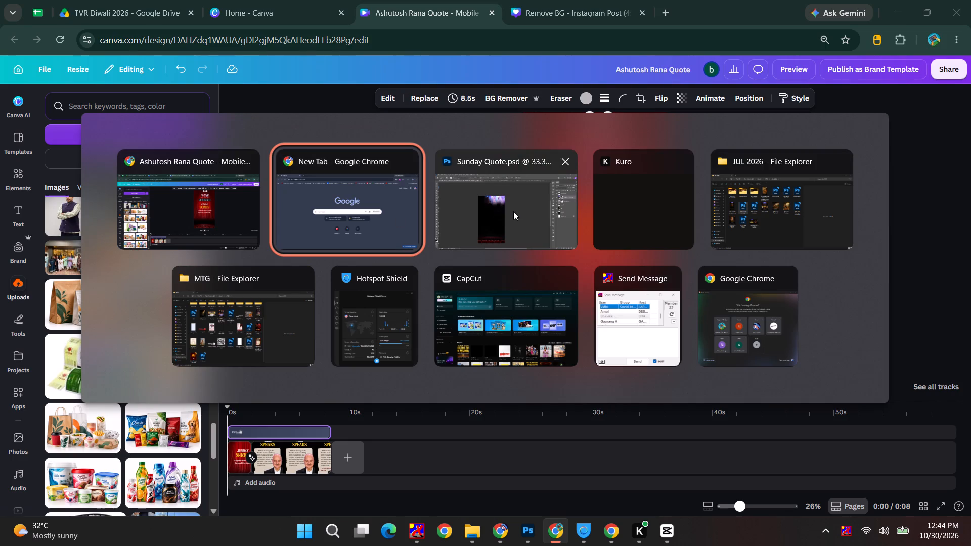
key("alt+Tab")
key("alt+Tab")
key("alt+Tab")
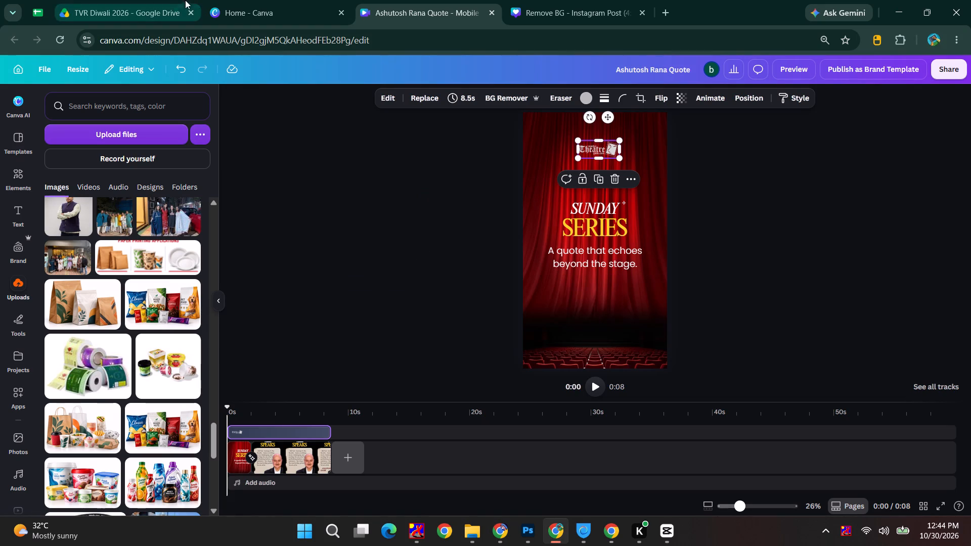
left_click(226, 0)
left_click(127, 0)
left_click(42, 0)
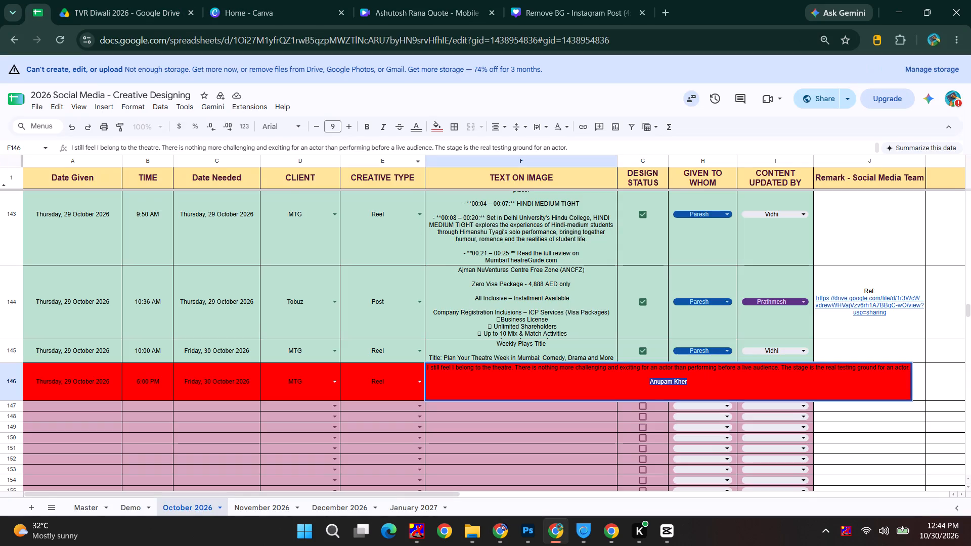
left_click(539, 283)
scroll(539, 283, "up", 19)
scroll(537, 336, "down", 15)
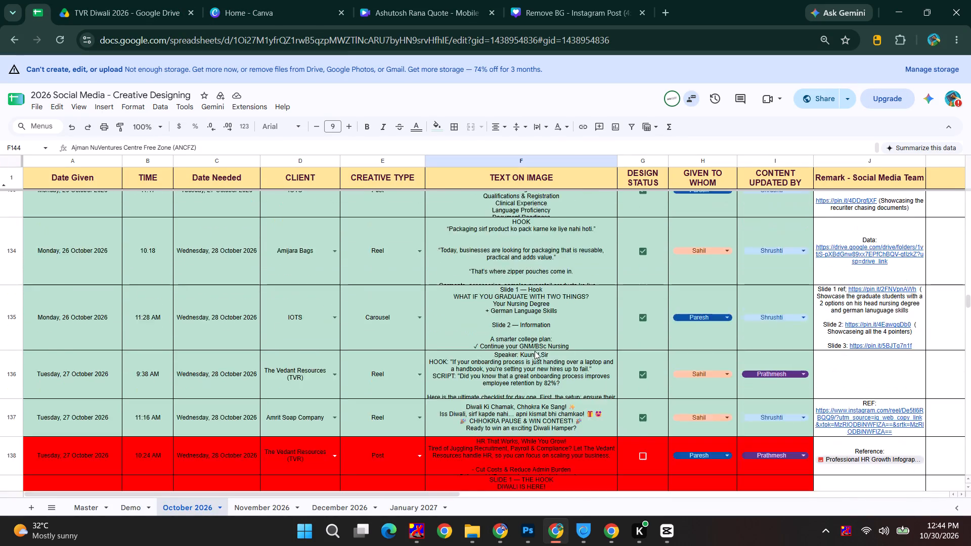
scroll(535, 351, "down", 2)
scroll(646, 349, "up", 2)
left_click(576, 307)
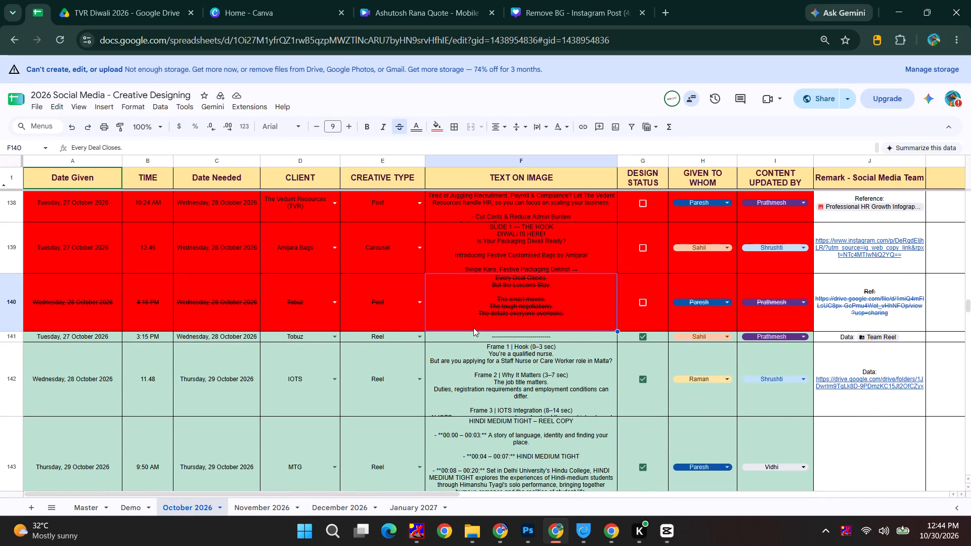
scroll(471, 343, "up", 1)
Mark the design status as done for the "HR That Works, While You Grow!" post in row 138.
left_click(490, 266)
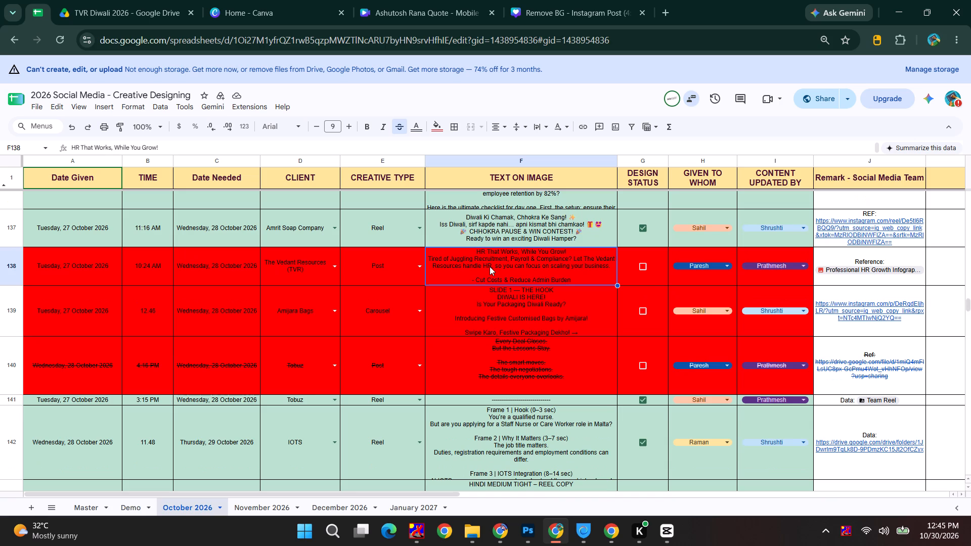
left_click(646, 266)
Look through the earlier October 2026 rows and the November 2026 sheet for pending creative tasks.
scroll(639, 291, "up", 20)
scroll(639, 291, "up", 3)
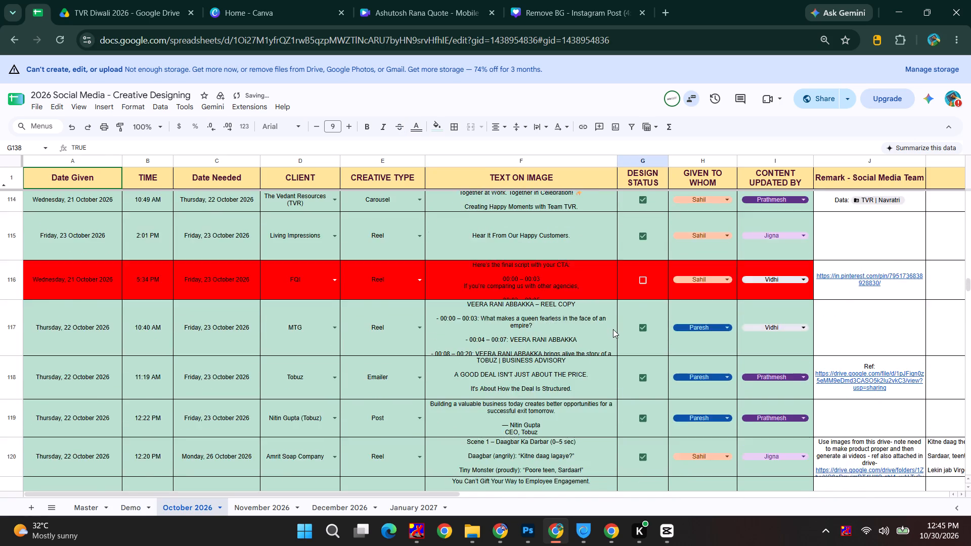
scroll(613, 329, "up", 3)
scroll(613, 329, "up", 20)
scroll(613, 329, "up", 7)
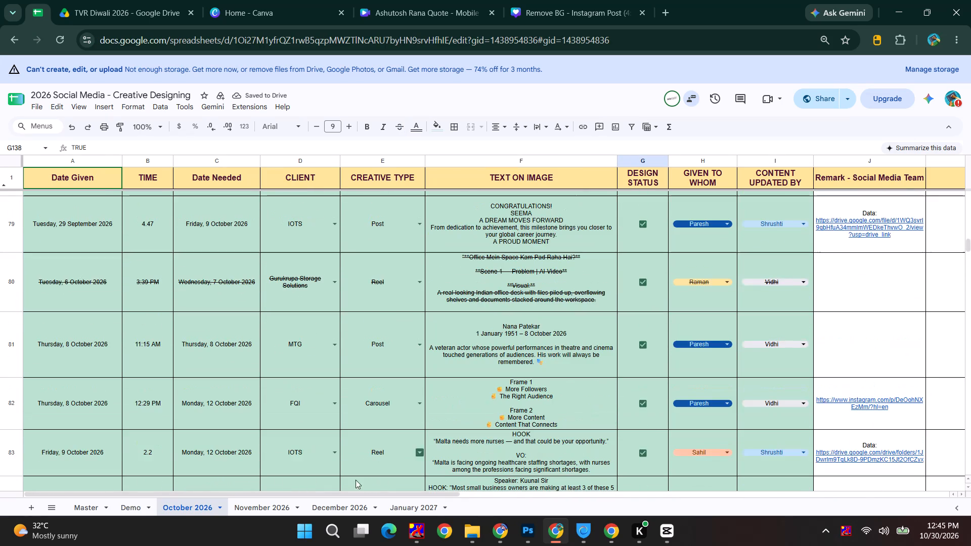
left_click_drag(269, 527, 268, 522)
left_click(265, 508)
scroll(516, 331, "down", 6)
scroll(516, 332, "up", 8)
scroll(516, 332, "down", 8)
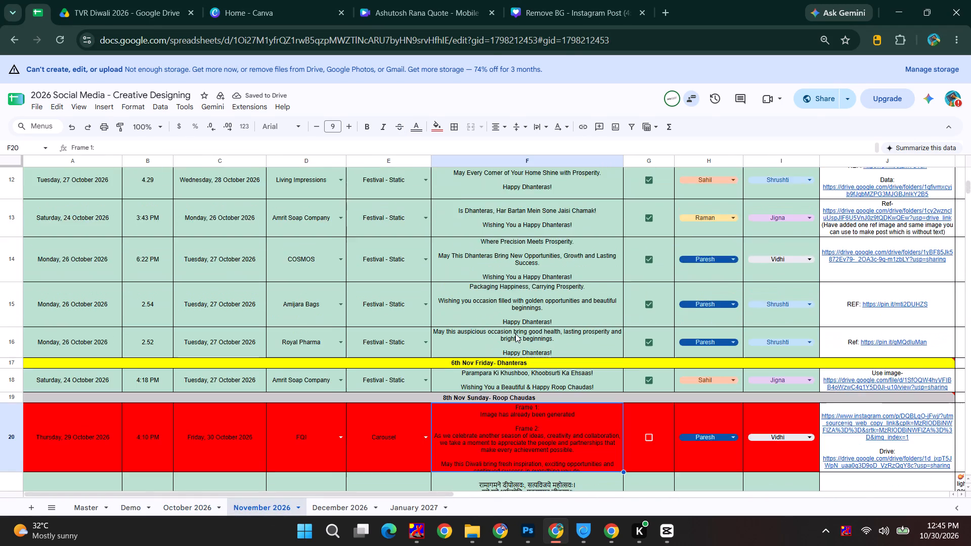
scroll(515, 333, "down", 3)
left_click(570, 229)
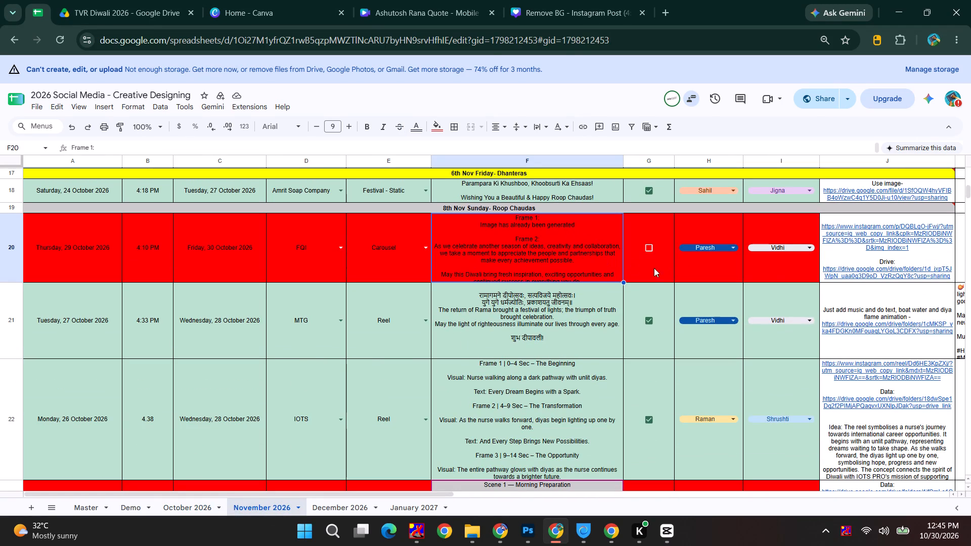
scroll(593, 287, "down", 1)
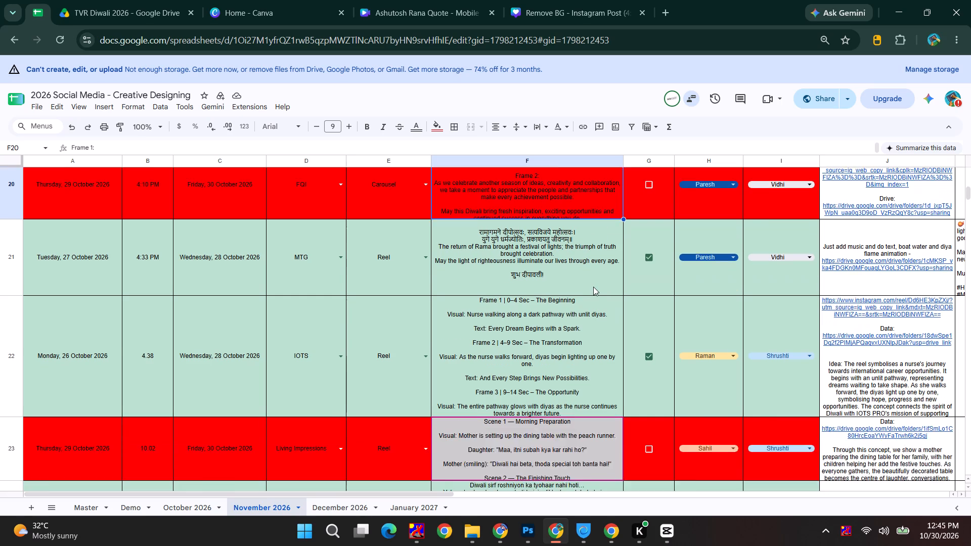
scroll(593, 287, "down", 8)
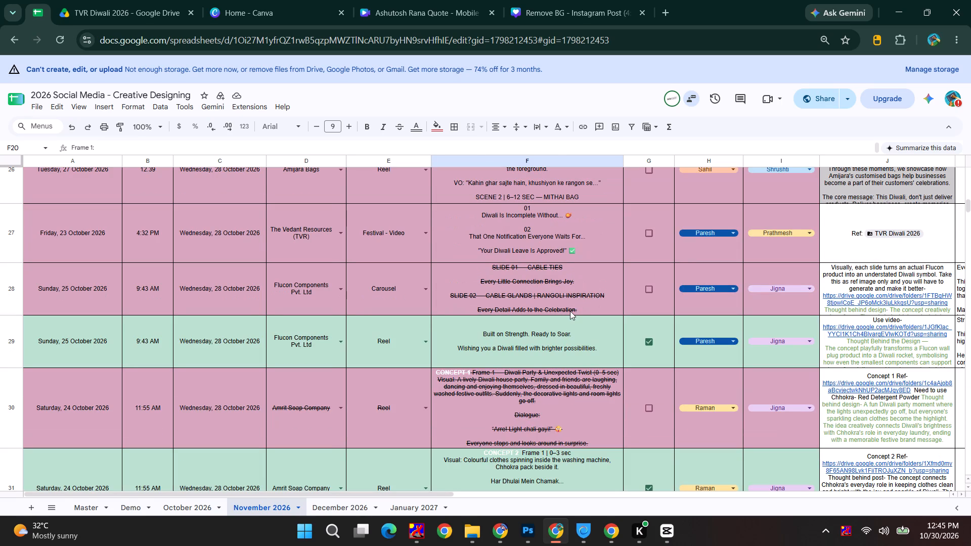
Look through the November 2026 sheet for red pending creative rows among the festival tasks.
scroll(570, 311, "down", 11)
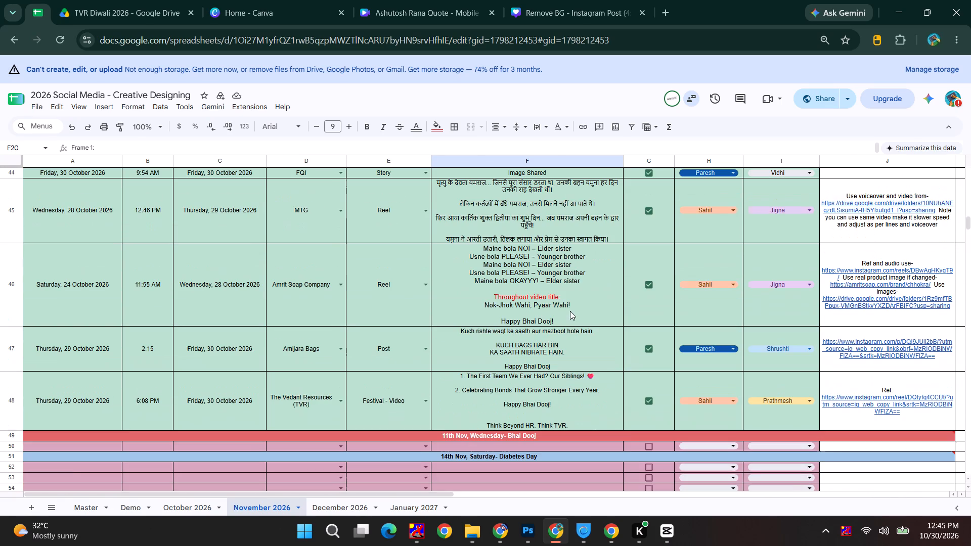
scroll(576, 291, "down", 5)
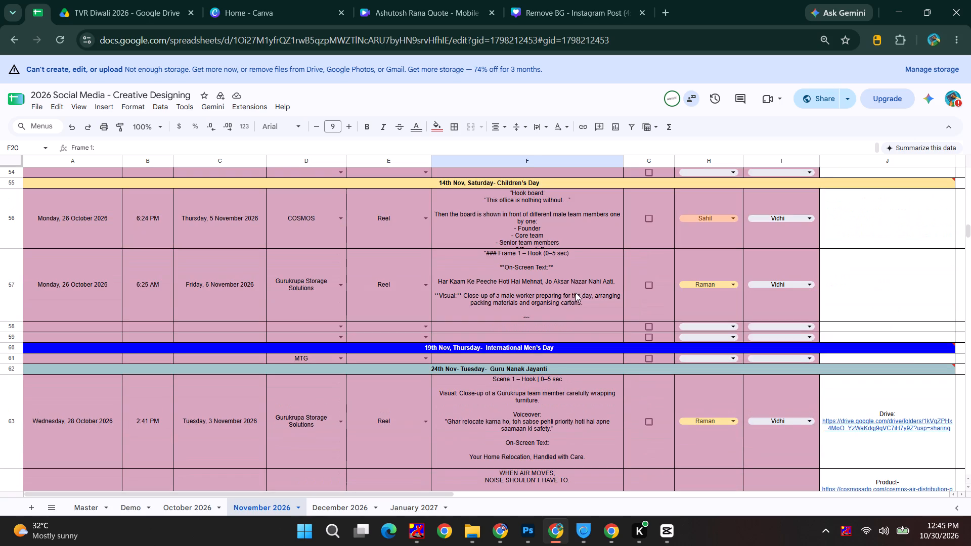
scroll(572, 308, "down", 6)
scroll(566, 319, "up", 20)
scroll(566, 319, "up", 4)
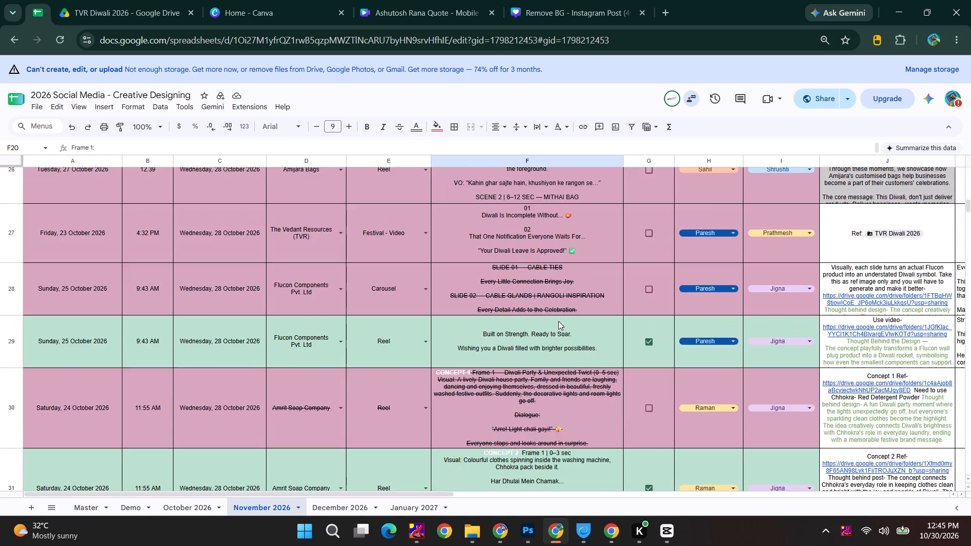
scroll(557, 321, "up", 17)
scroll(588, 296, "up", 14)
scroll(579, 302, "down", 1)
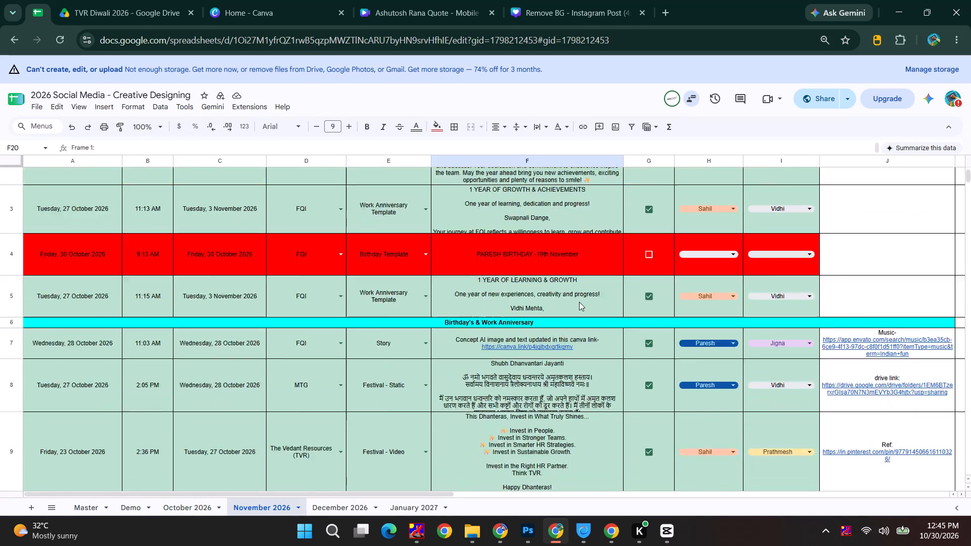
scroll(579, 302, "down", 5)
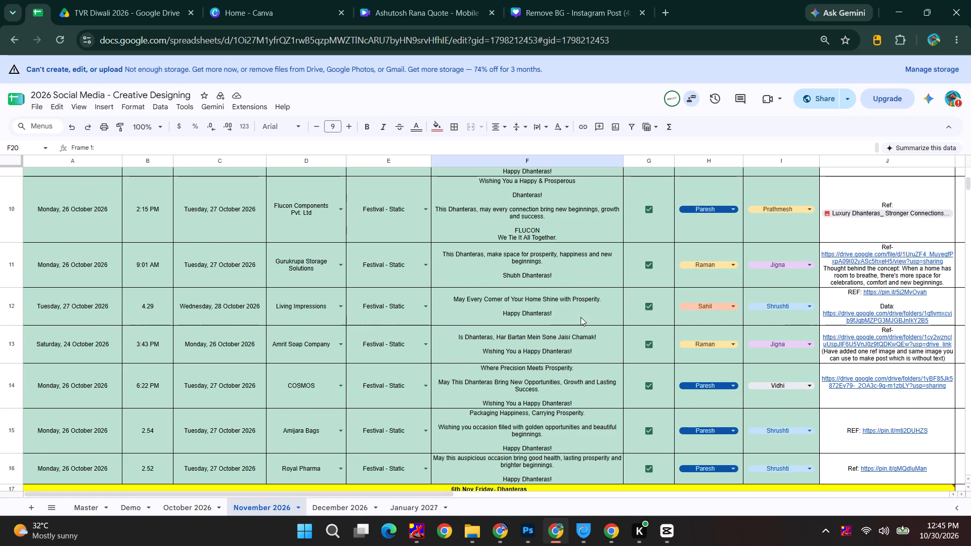
scroll(581, 317, "down", 4)
Open the Instagram reference and the Drive folder linked in row 20 for the FQI Diwali carousel, and check both pages.
left_click(584, 293)
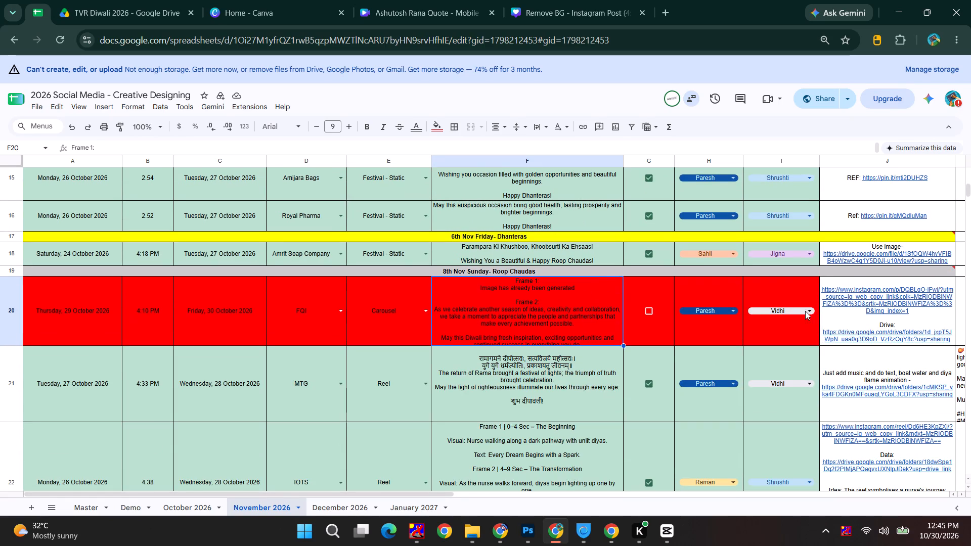
left_click(856, 297)
left_click(842, 357)
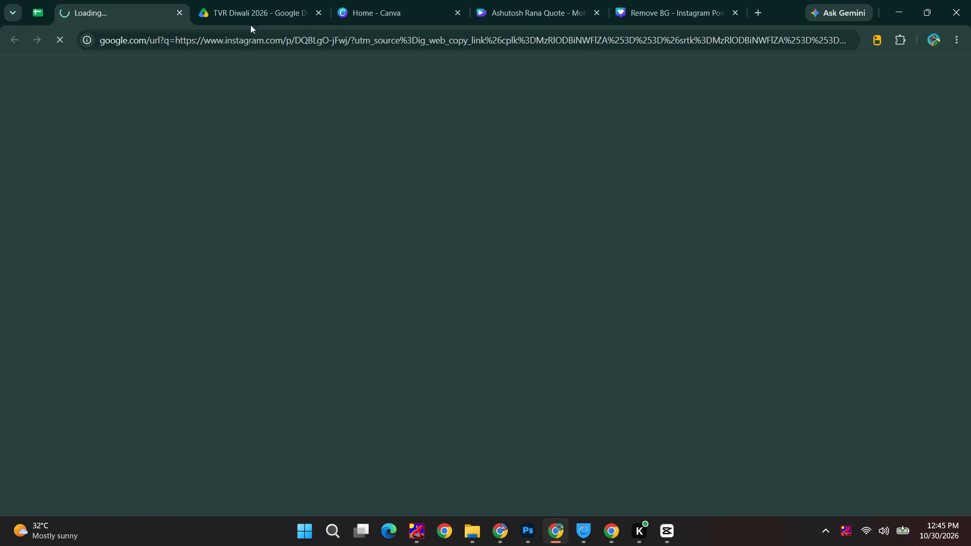
left_click(41, 2)
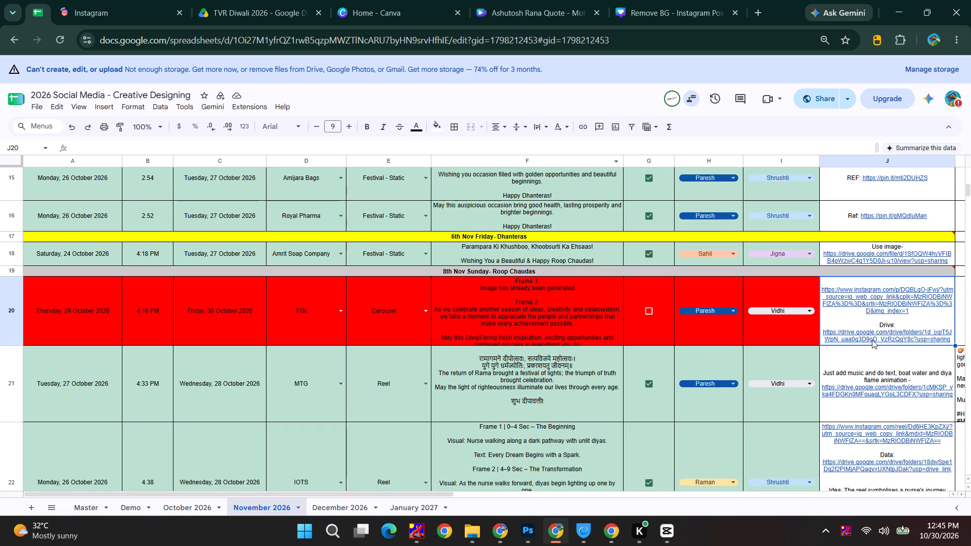
left_click(870, 336)
left_click(839, 383)
left_click(256, 1)
left_click(340, 1)
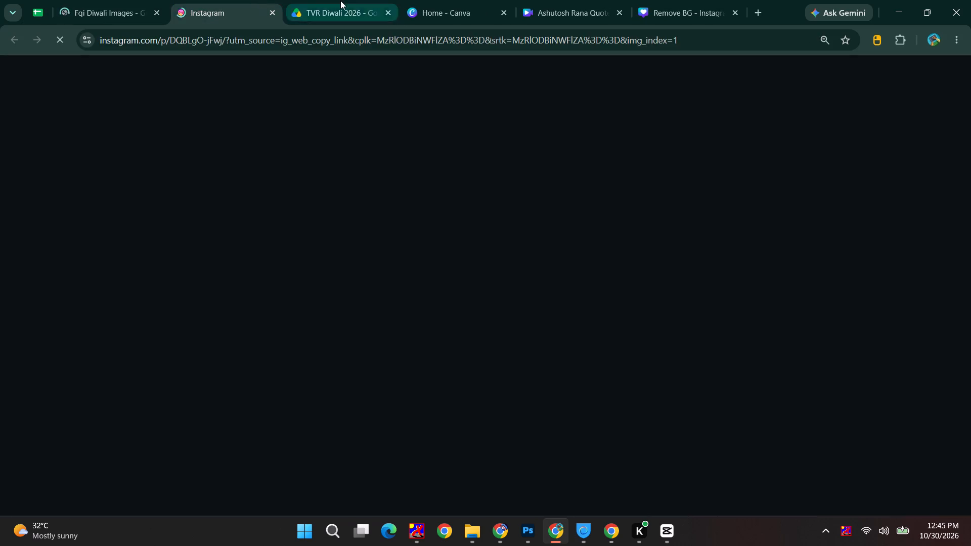
left_click(199, 0)
left_click(60, 24)
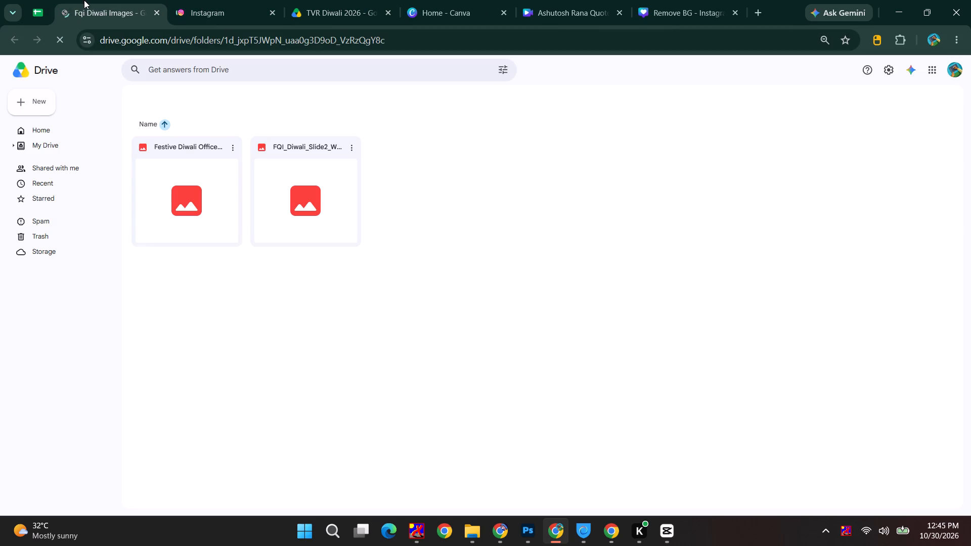
left_click(84, 0)
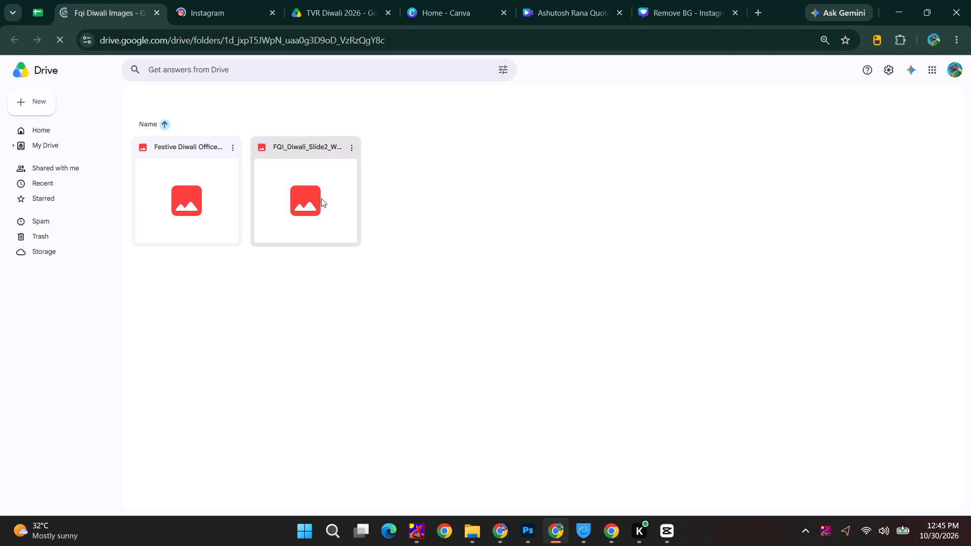
left_click(226, 0)
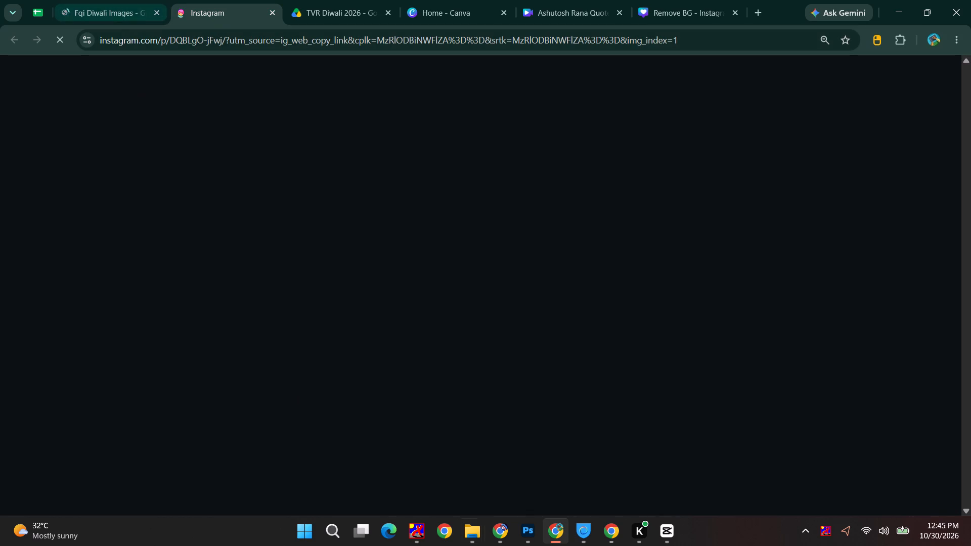
Find the FQI client's Oct 2026 folder on drive D and open the FQI CRM Thumbnail PSD in Photoshop.
left_click(536, 542)
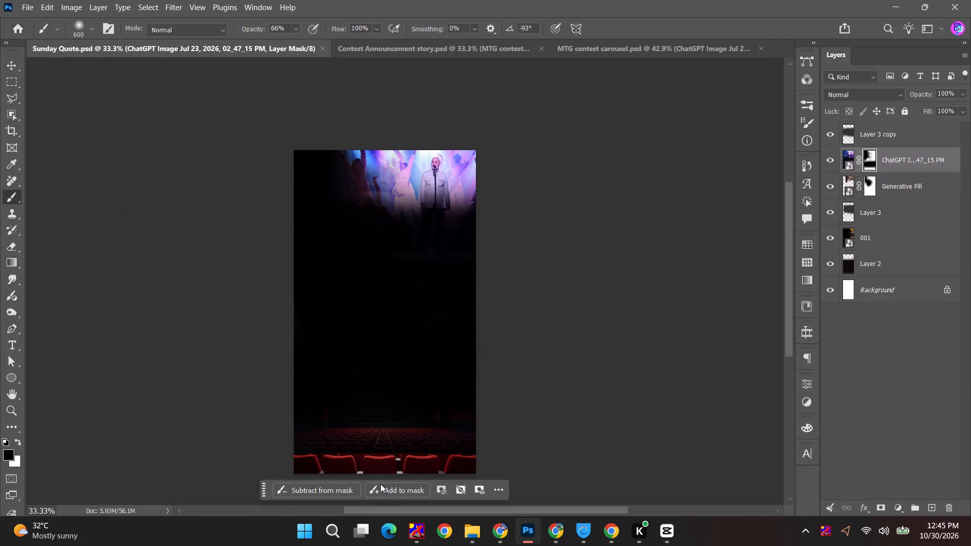
left_click(468, 532)
left_click(446, 462)
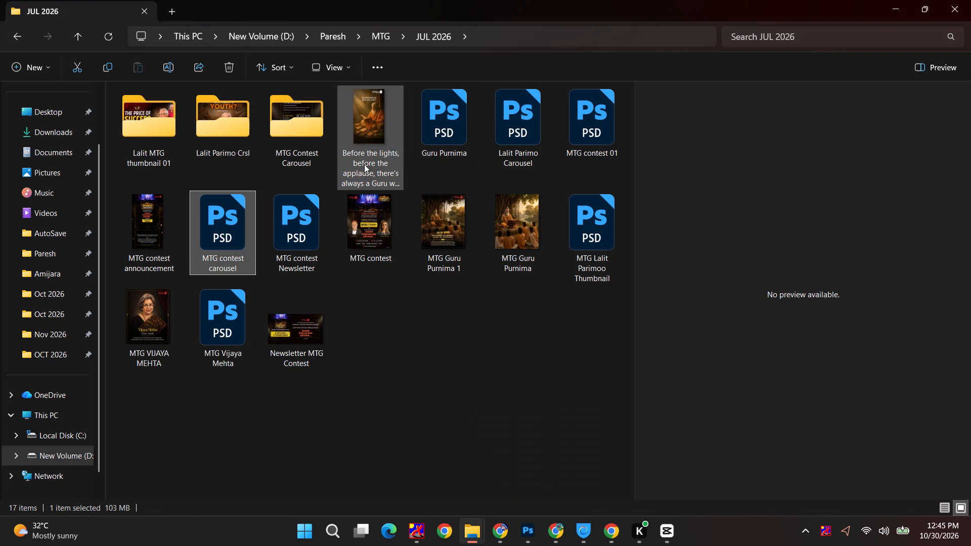
left_click(328, 35)
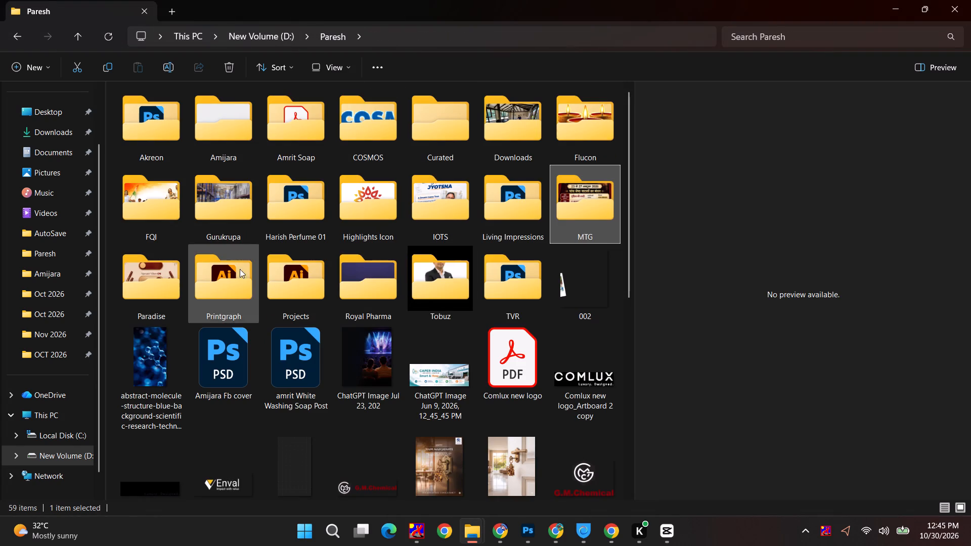
left_click(231, 270)
double_click(180, 215)
left_click(303, 208)
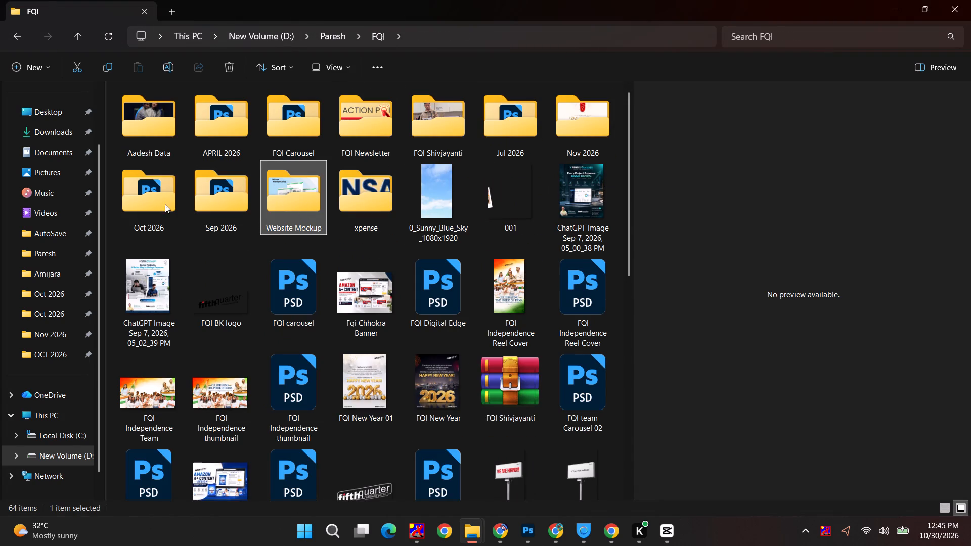
double_click(161, 204)
left_click(352, 133)
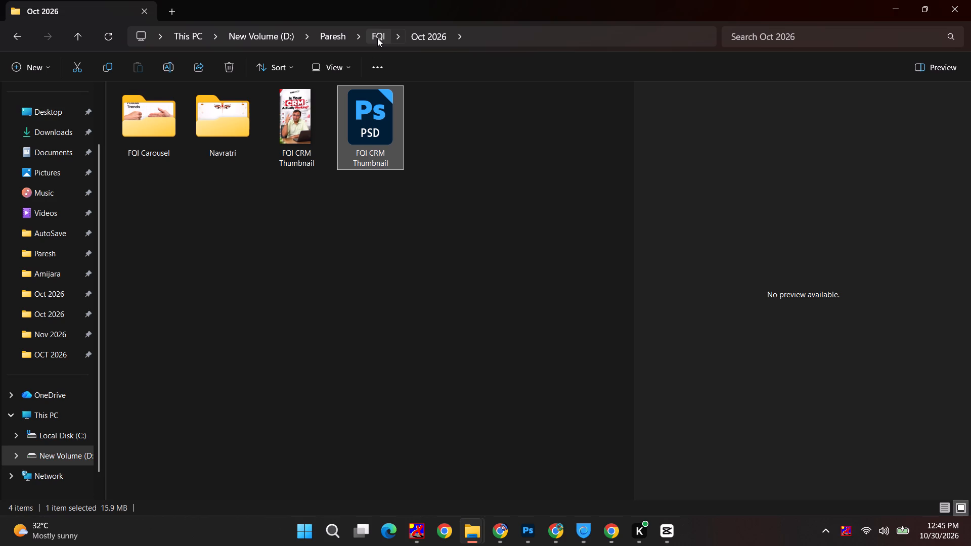
double_click(382, 148)
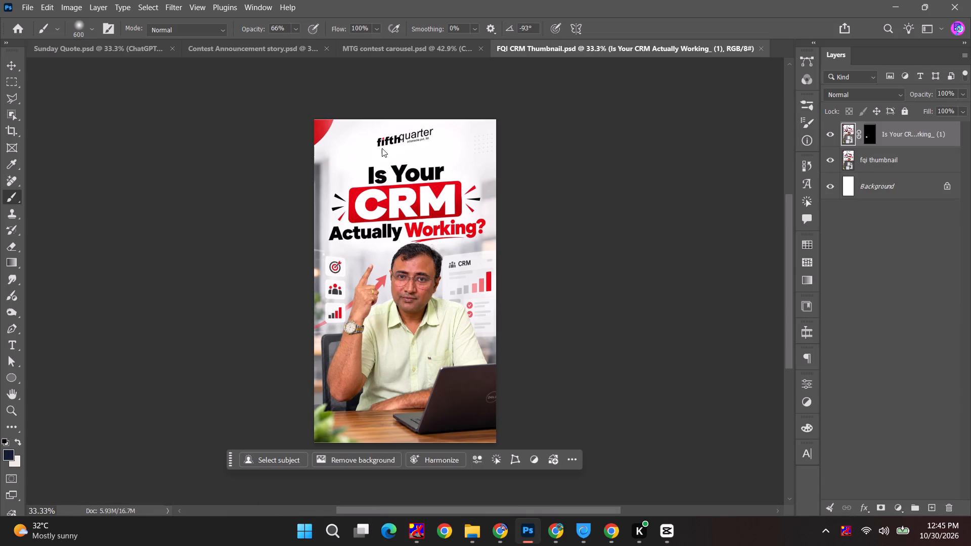
In Photoshop, close the FQI CRM Thumbnail.psd document and hide the panels.
key("ctrl+w")
key("Tab")
key("alt+Tab")
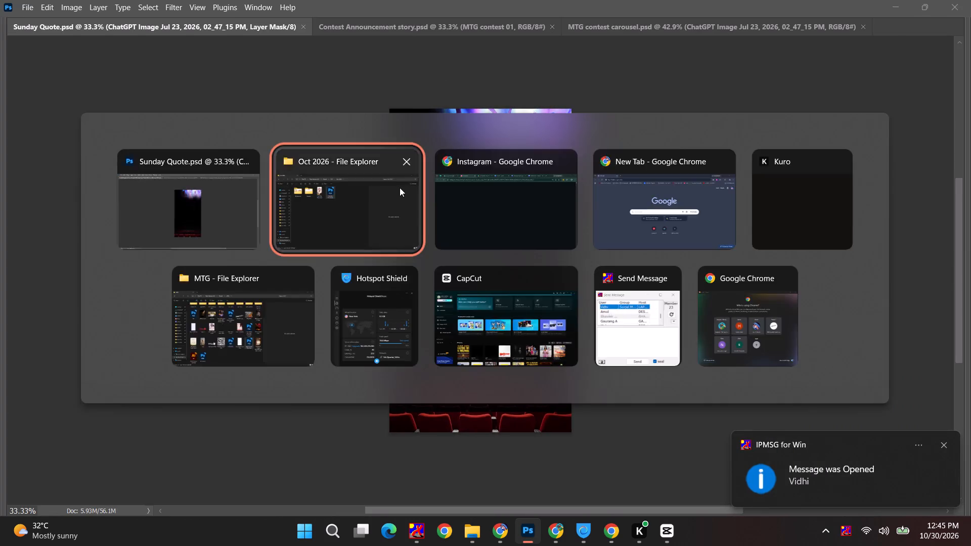
Close the Sunday Quote, Contest Announcement story and MTG contest carousel documents in Photoshop.
key("alt+Tab")
key("ctrl+w")
key("alt+Tab")
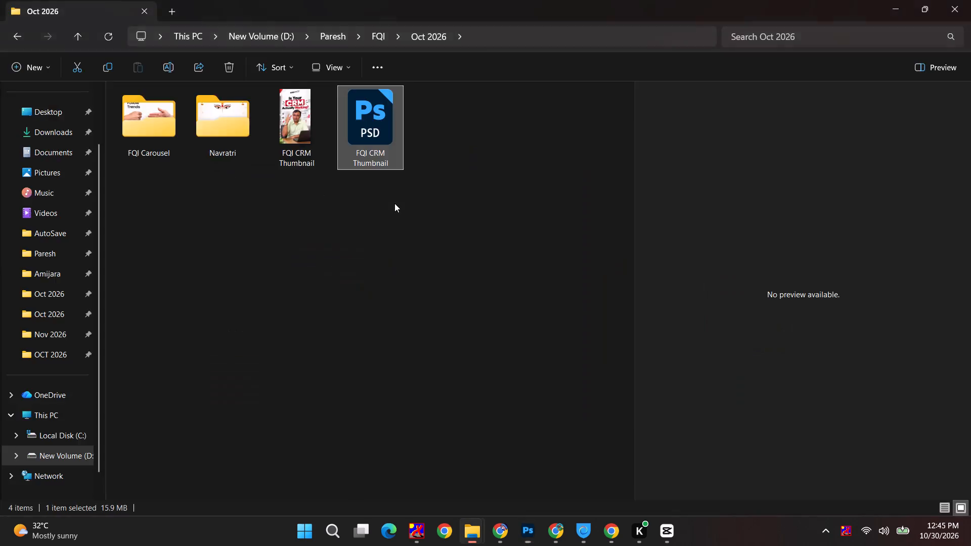
key("alt+Tab")
key("ctrl+w")
key("ctrl+w")
key("ctrl+w")
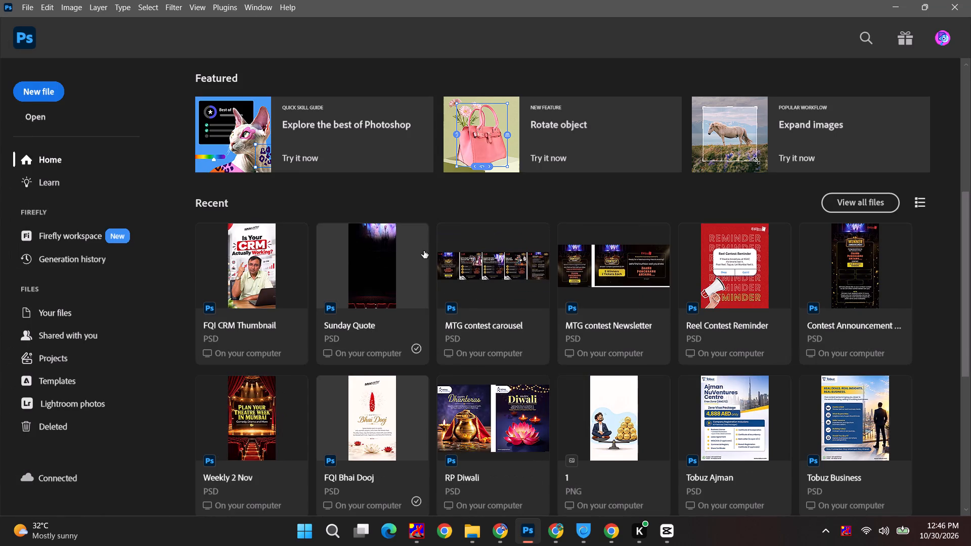
In File Explorer, check the Navratri and FQI Carousel folders inside FQI's Oct 2026 folder, and return to the FQI folder.
key("alt+Tab")
left_click(371, 179, "alt")
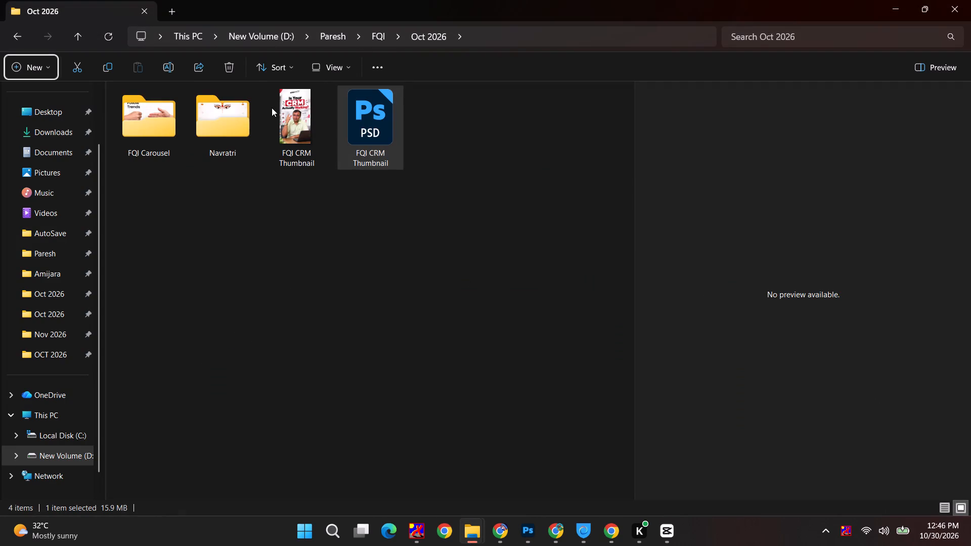
double_click(246, 128)
key("BackSpace")
double_click(154, 153)
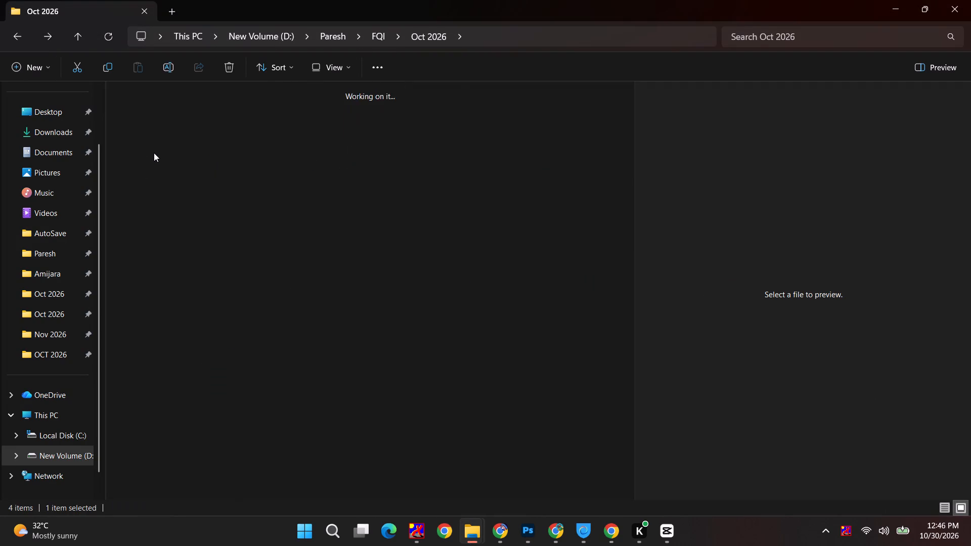
key("BackSpace")
left_click(429, 34)
left_click(435, 182)
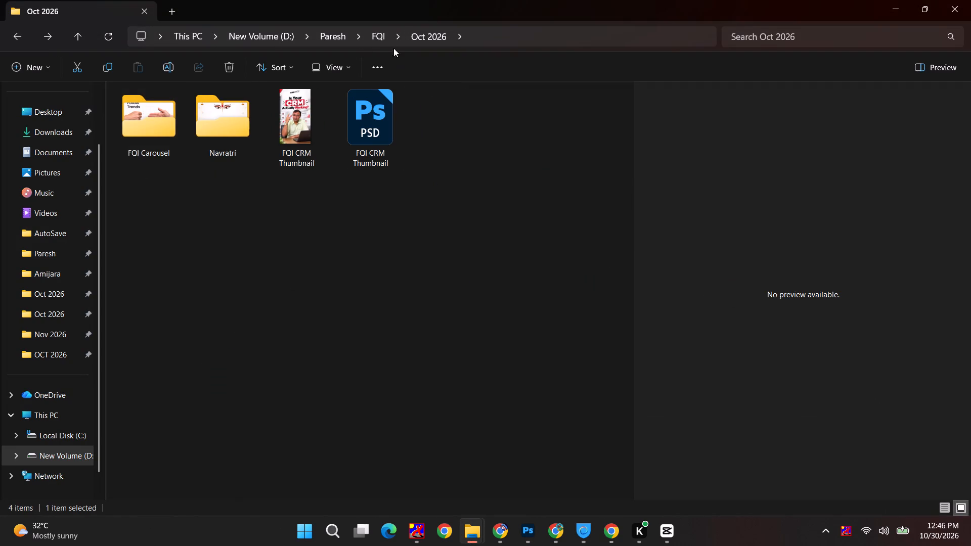
left_click(385, 35)
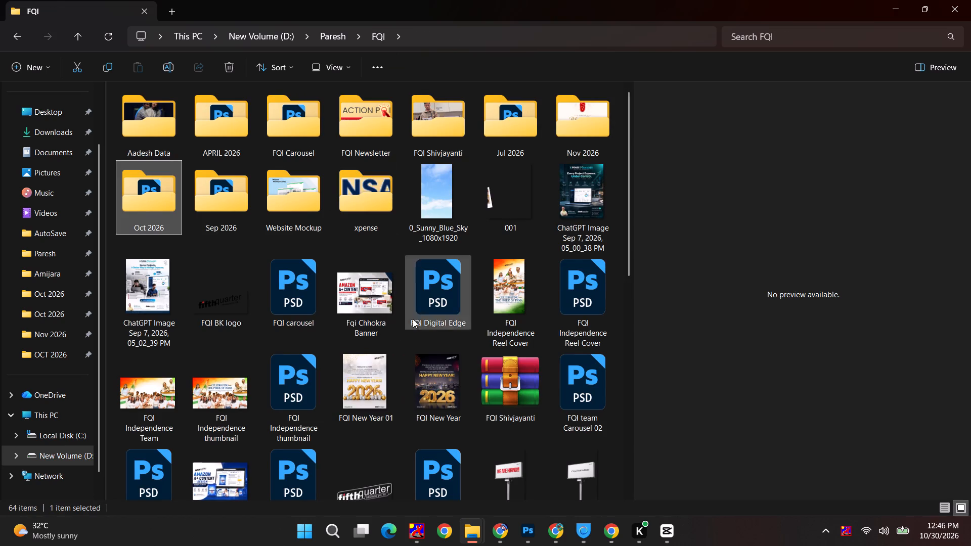
Preview the FQI carousel, FQI team Carousel and FQI team Carousel 02 PSDs in Photoshop, closing each one after viewing.
double_click(277, 305)
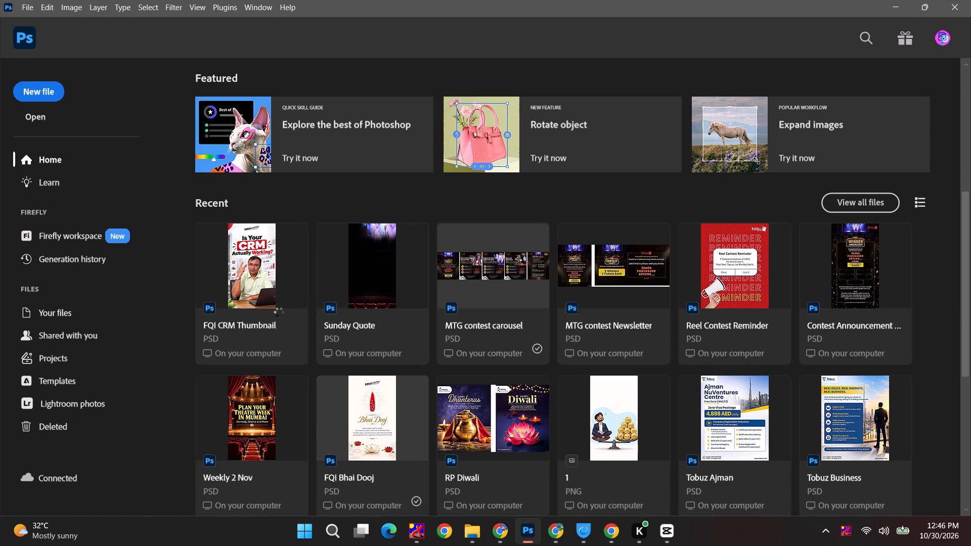
key("ctrl+w")
key("alt+Tab")
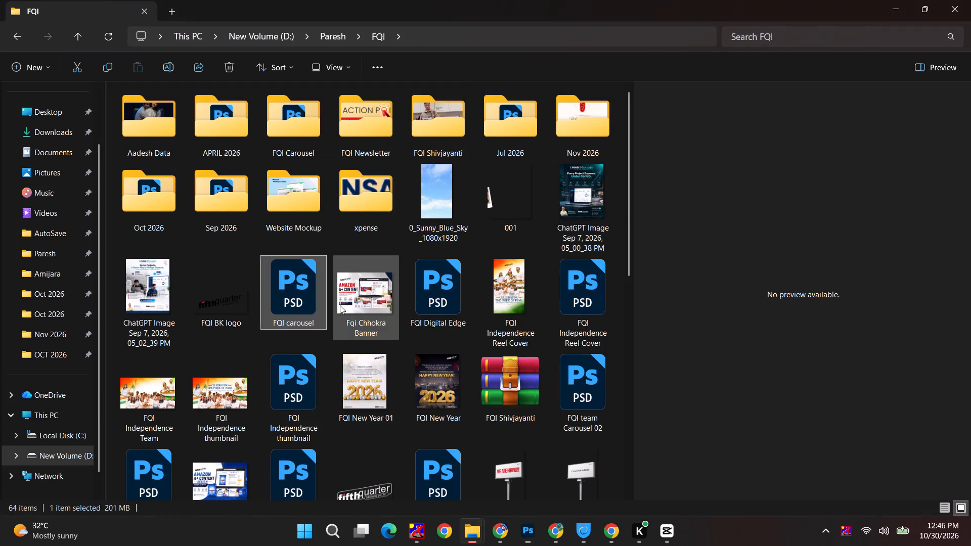
scroll(343, 305, "down", 2)
scroll(342, 307, "up", 2)
scroll(434, 310, "down", 1)
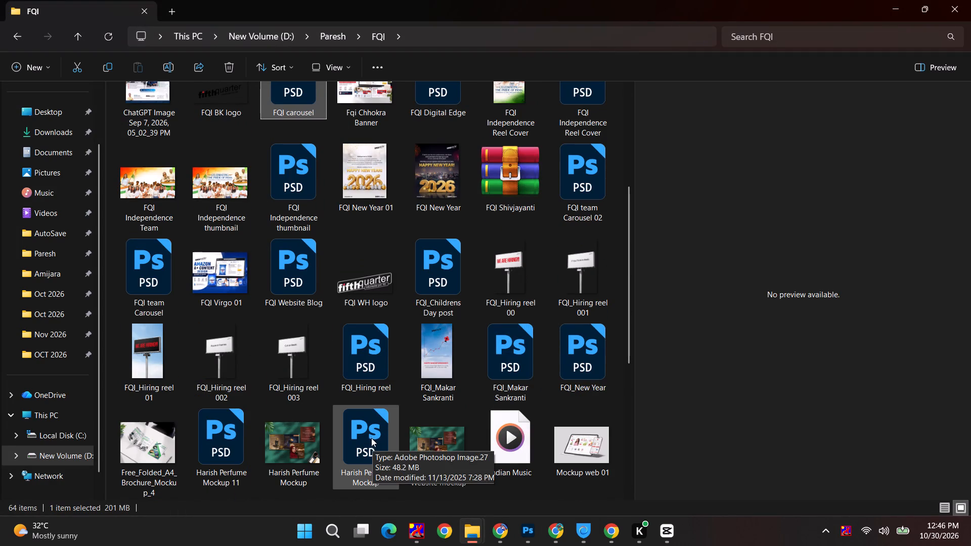
double_click(149, 295)
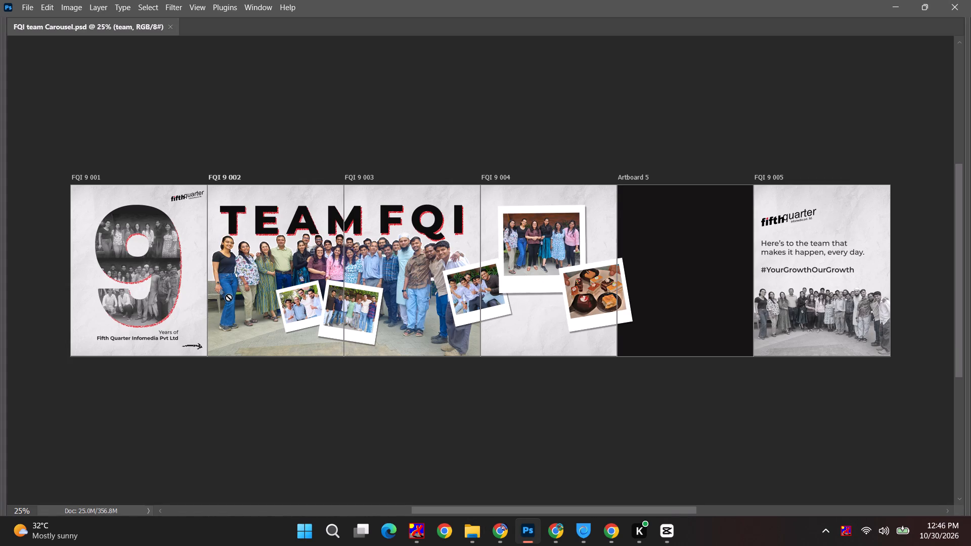
key("ctrl+w")
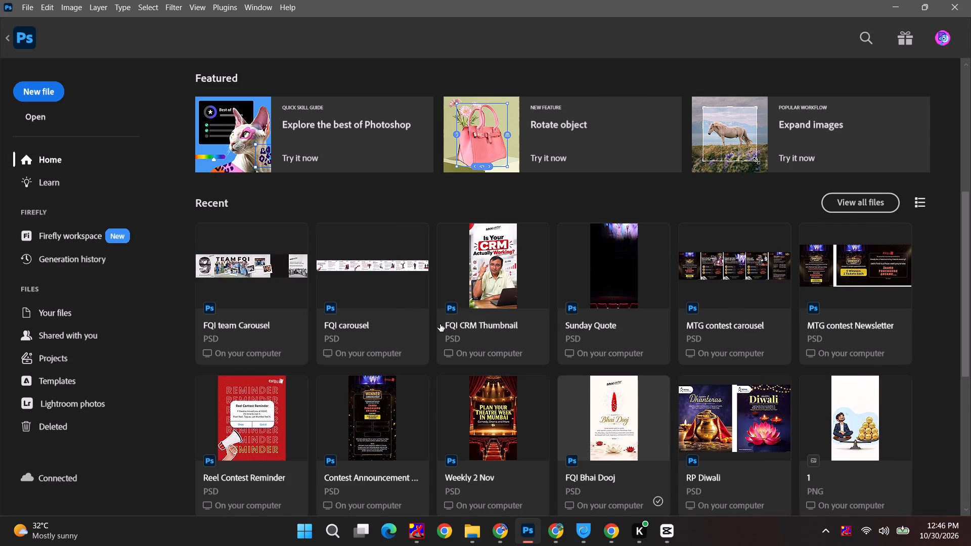
key("alt+Tab")
left_click(352, 226, "alt")
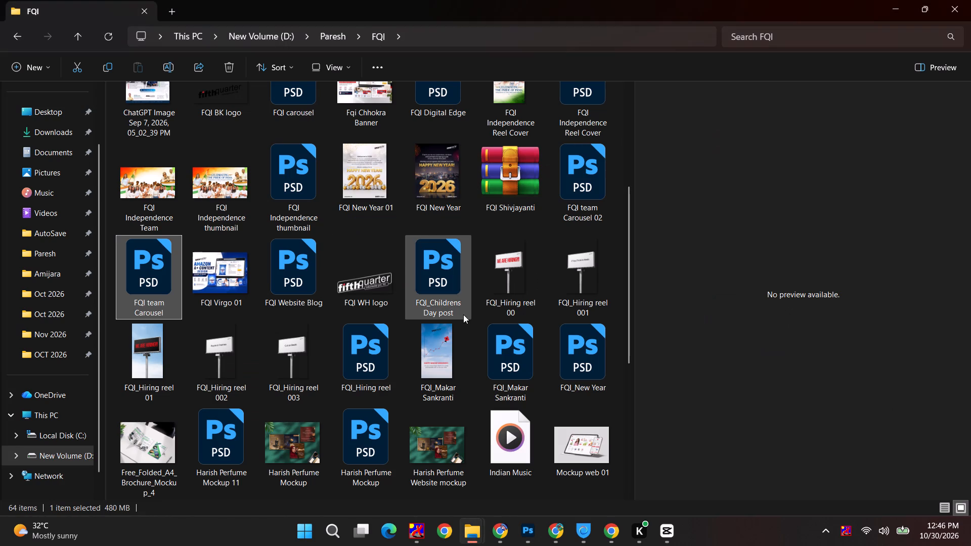
scroll(361, 320, "up", 1)
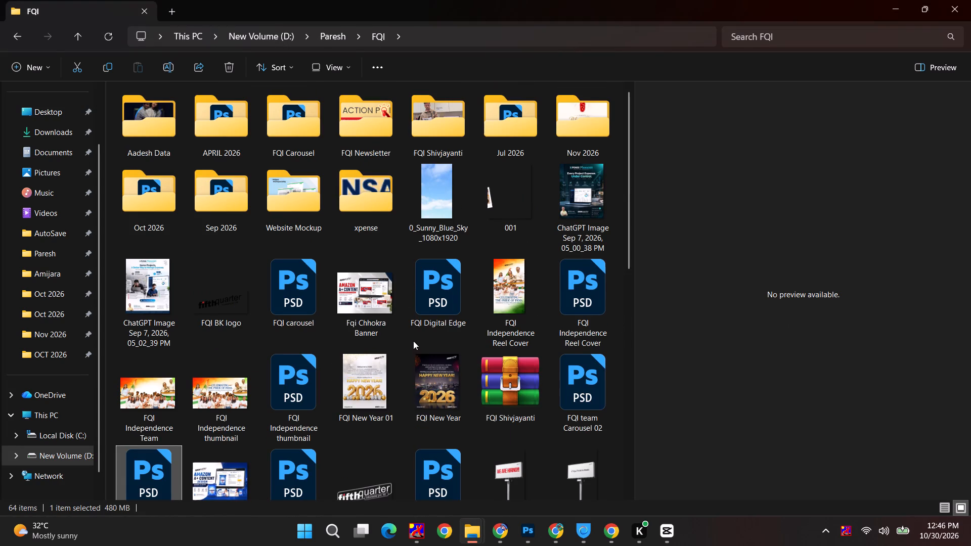
double_click(569, 366)
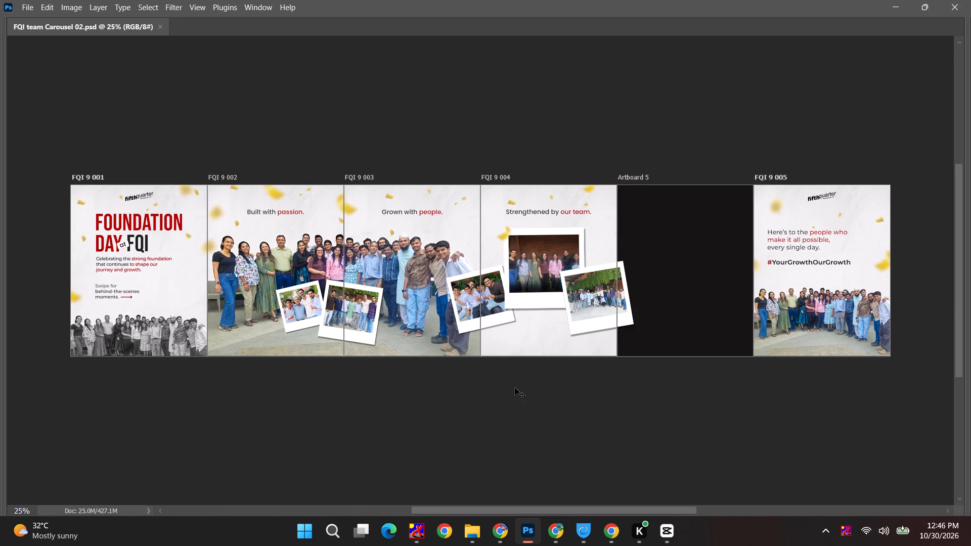
key("ctrl+w")
key("alt+Tab")
key("alt+Tab")
key("alt+Tab")
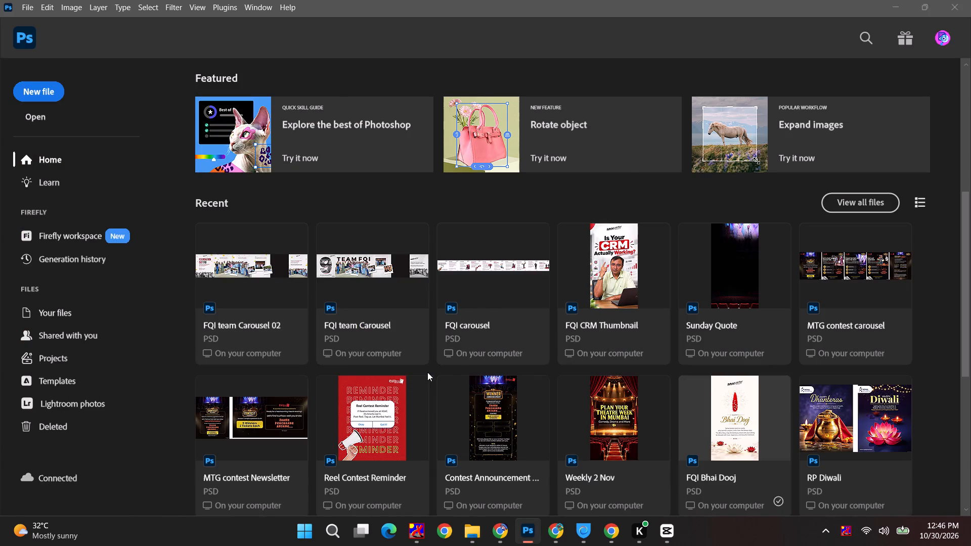
Look through the FQI folder and its xpense subfolder for a carousel file to reuse.
left_click(431, 298)
scroll(415, 299, "down", 1)
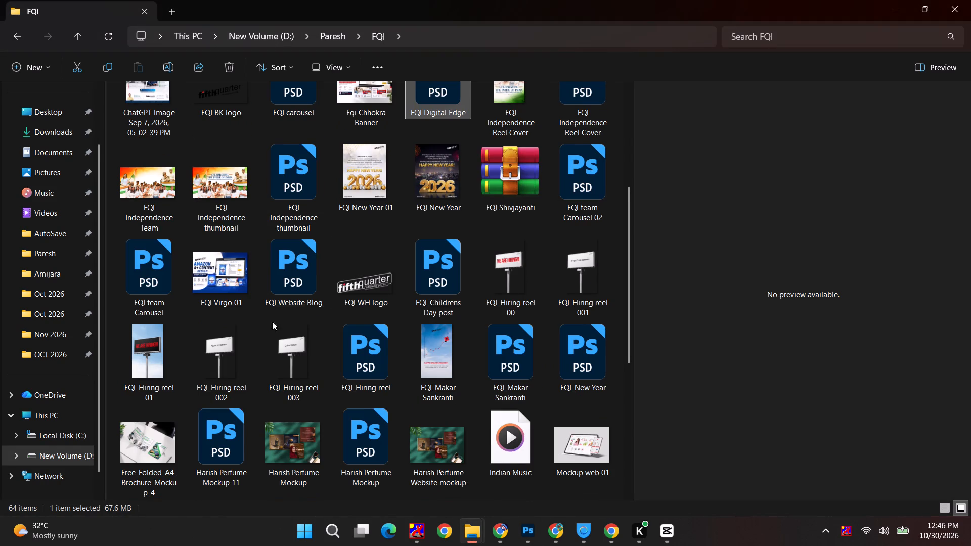
scroll(299, 210, "up", 1)
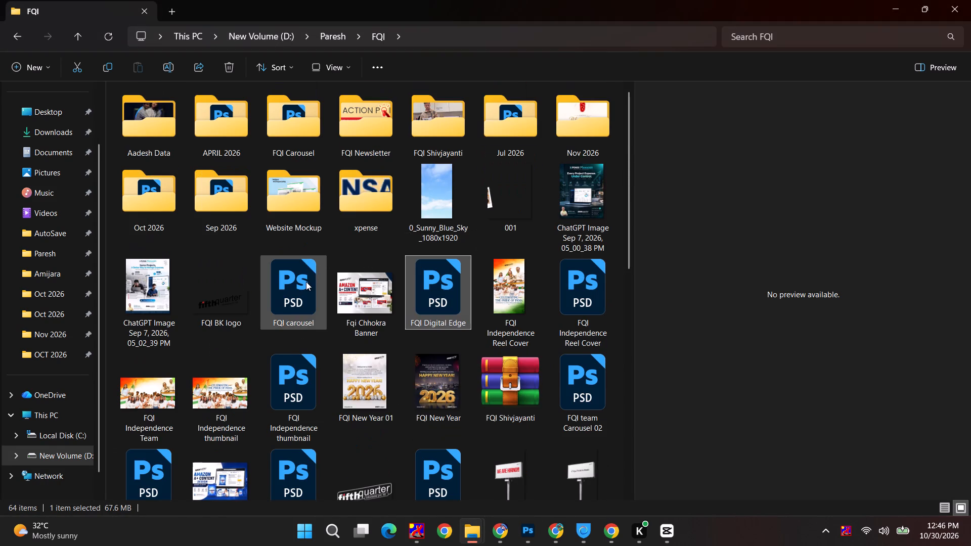
left_click(231, 222)
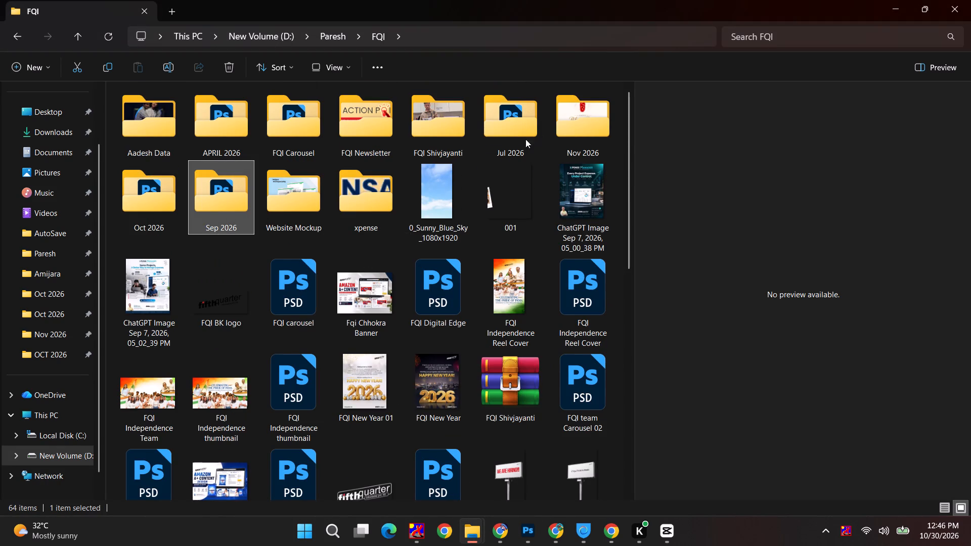
left_click(339, 200)
double_click(348, 199)
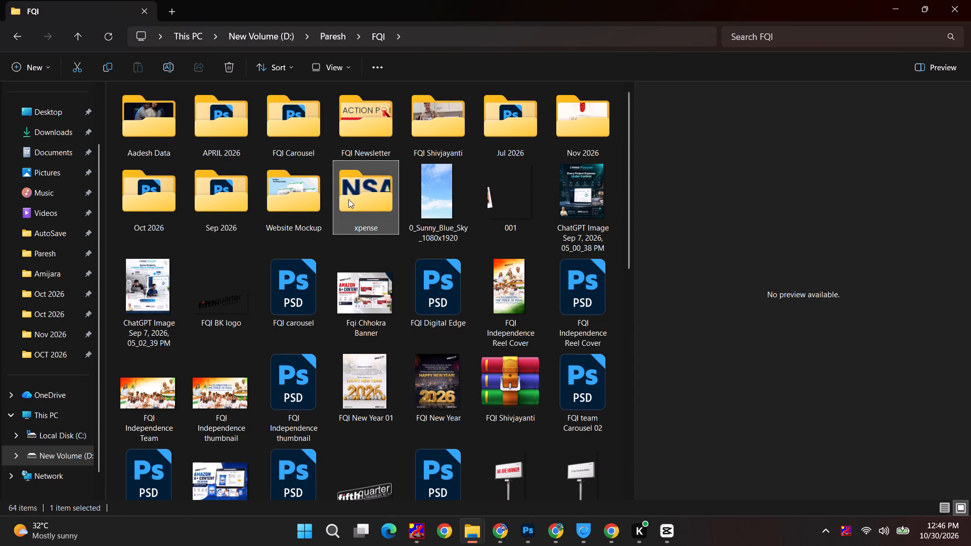
left_click(346, 322)
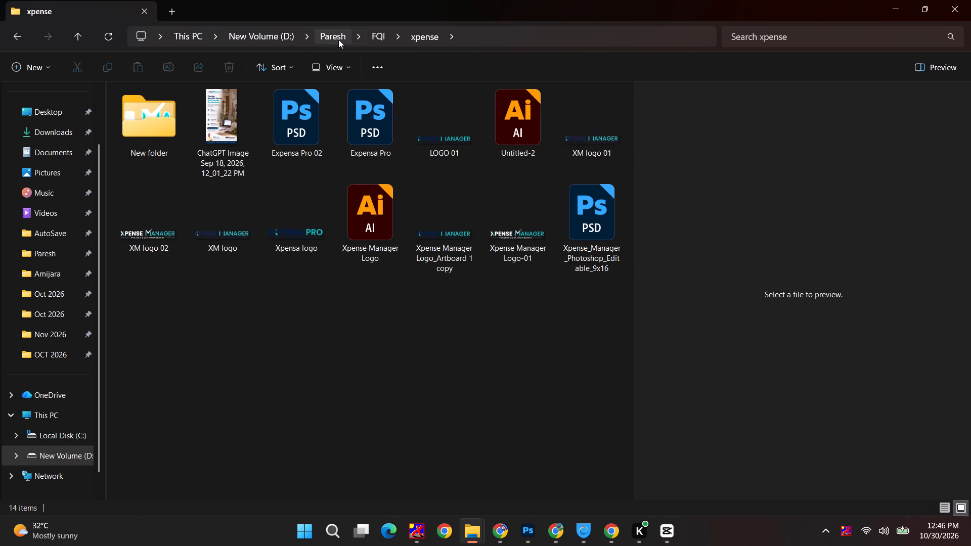
left_click(375, 35)
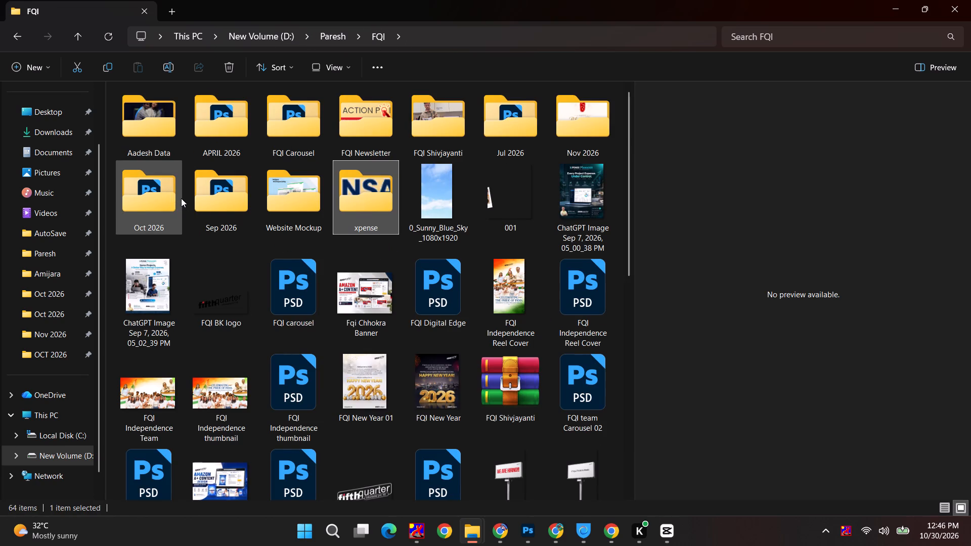
Move the Gandhi Jayanti Carousel PSD from FQI's Sep 2026 folder to its Oct 2026 folder.
double_click(216, 196)
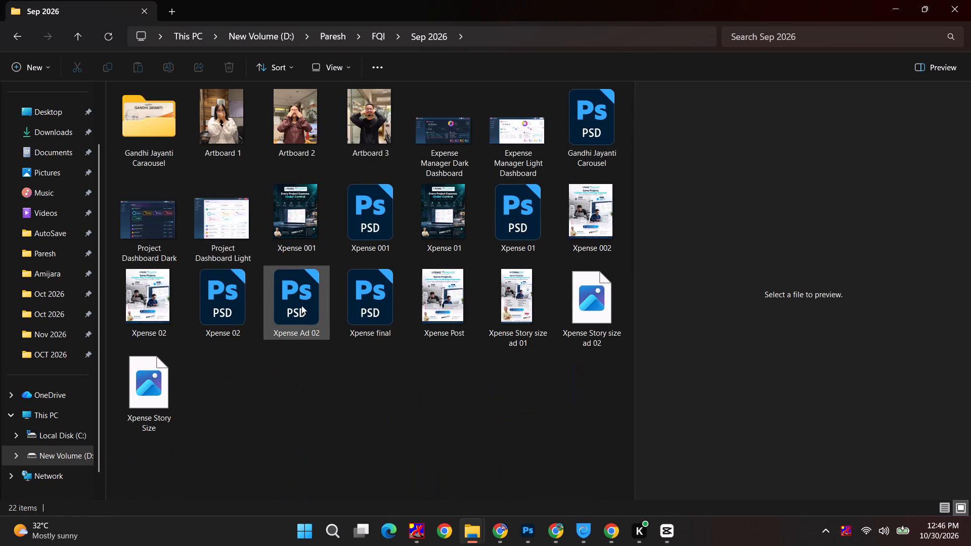
left_click(590, 134)
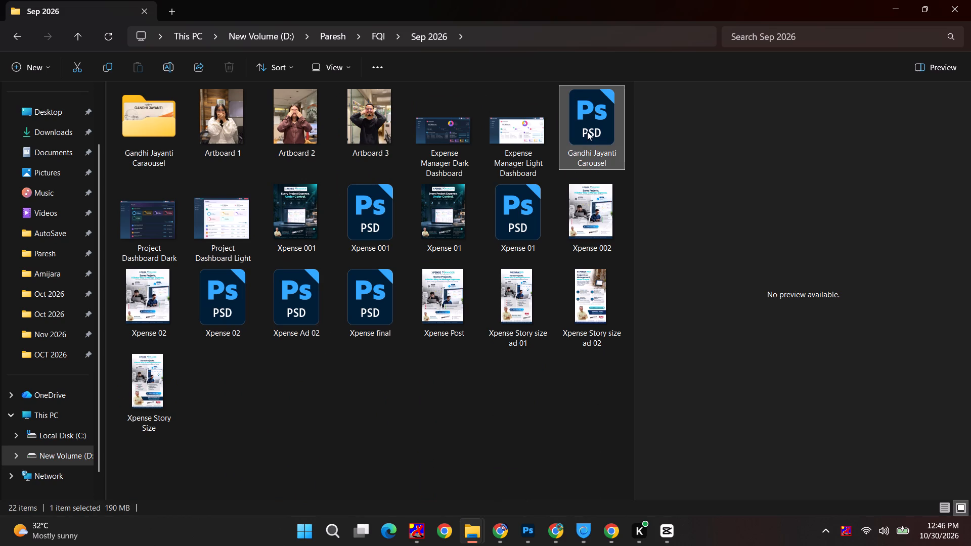
key("ctrl+x")
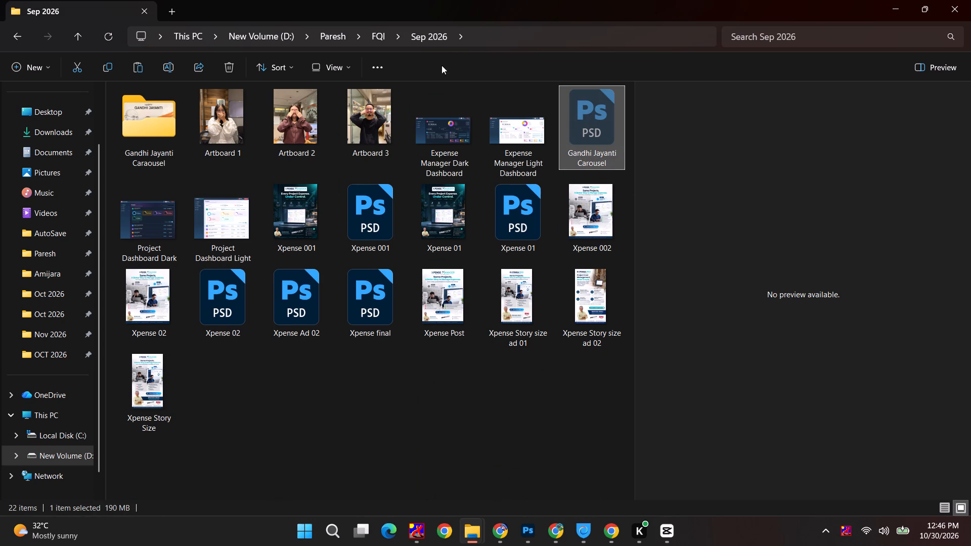
left_click(370, 38)
double_click(142, 212)
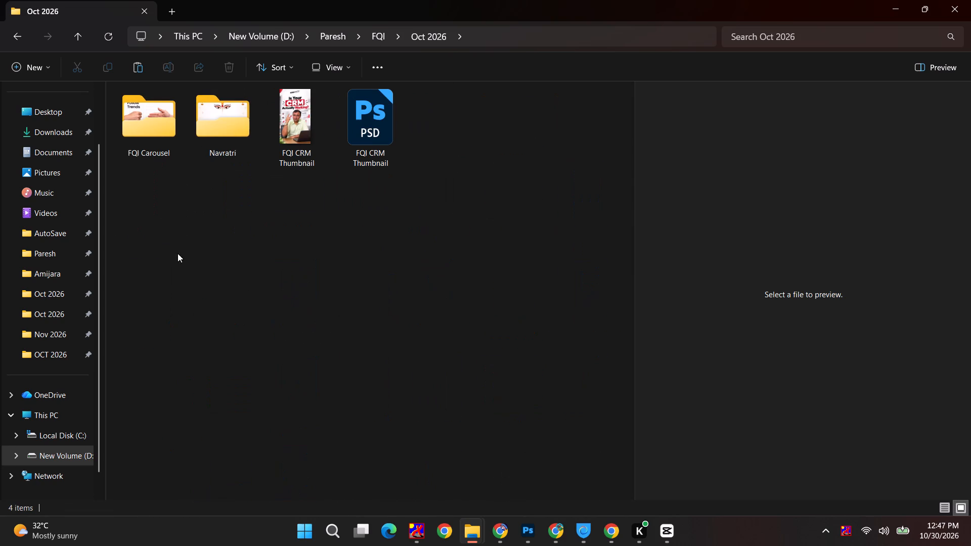
left_click(228, 275)
key("ctrl+v")
left_click(440, 288)
Open the moved Gandhi Jayanti Carousel PSD in Photoshop to examine its artboards, and close it.
double_click(442, 140)
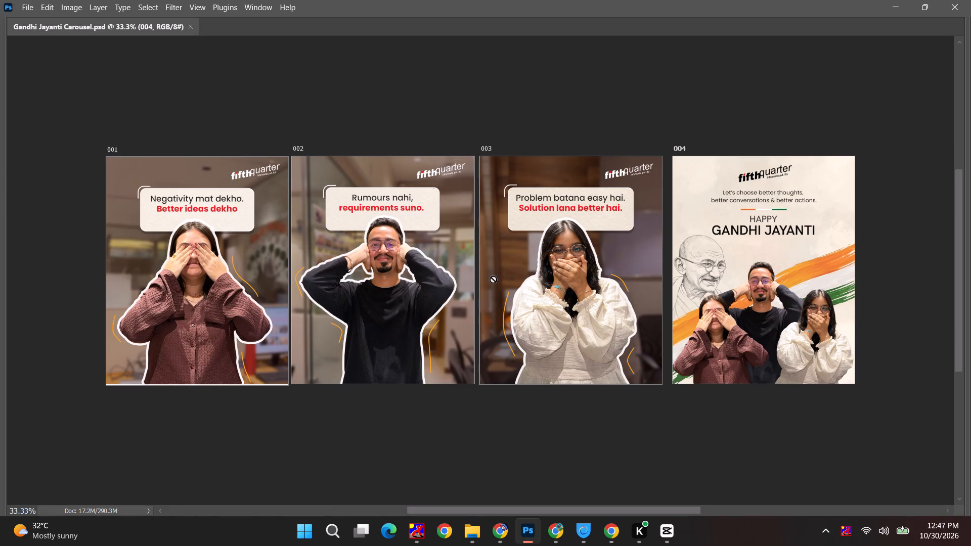
key("ctrl+w")
key("alt+Tab")
Copy the Gandhi Jayanti Carousel PSD from the Oct 2026 folder into FQI's Nov 2026 folder.
left_click(430, 129)
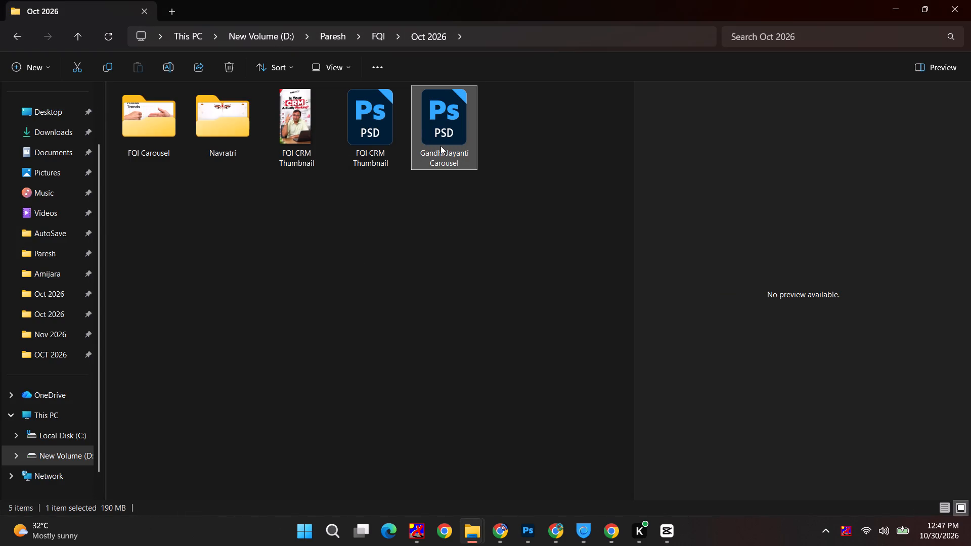
key("ctrl+c")
left_click(383, 39)
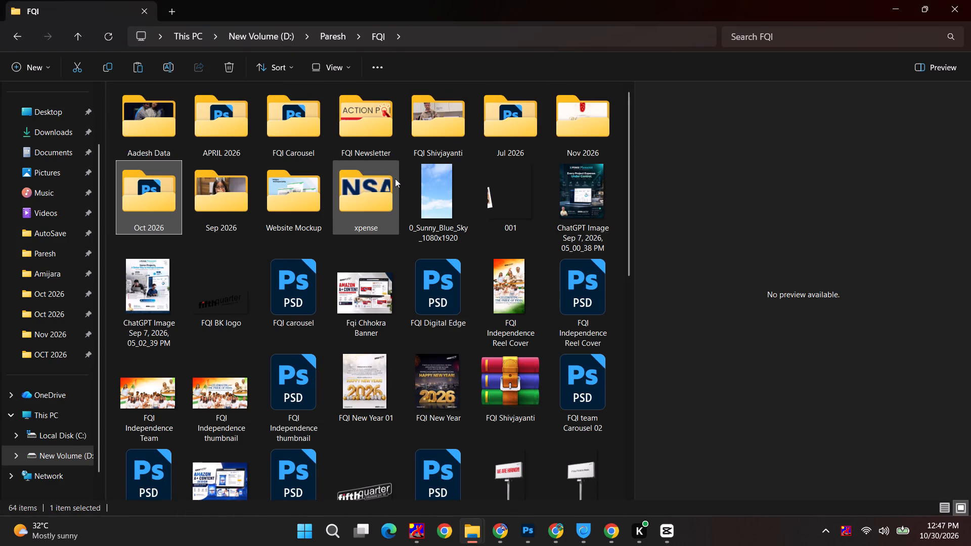
left_click(224, 211)
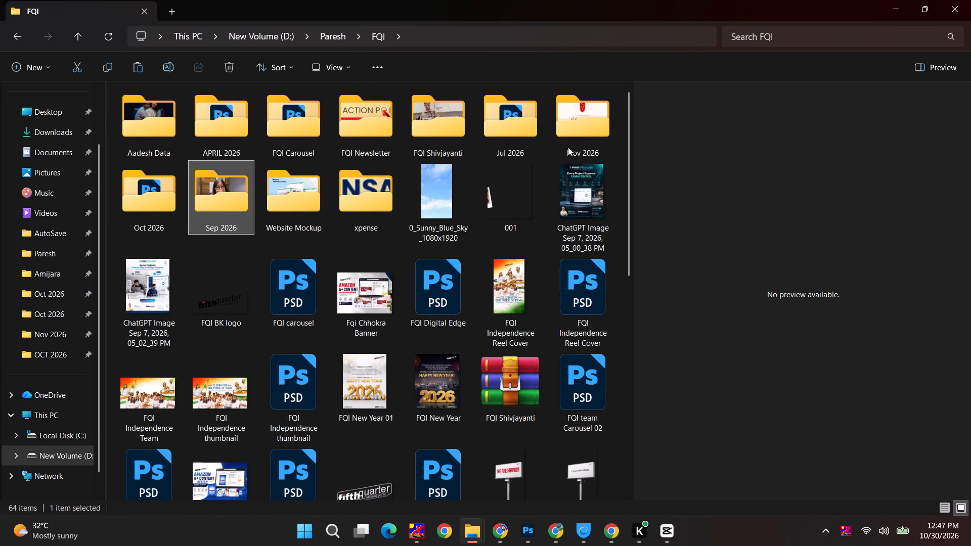
left_click(574, 140)
left_click(522, 132)
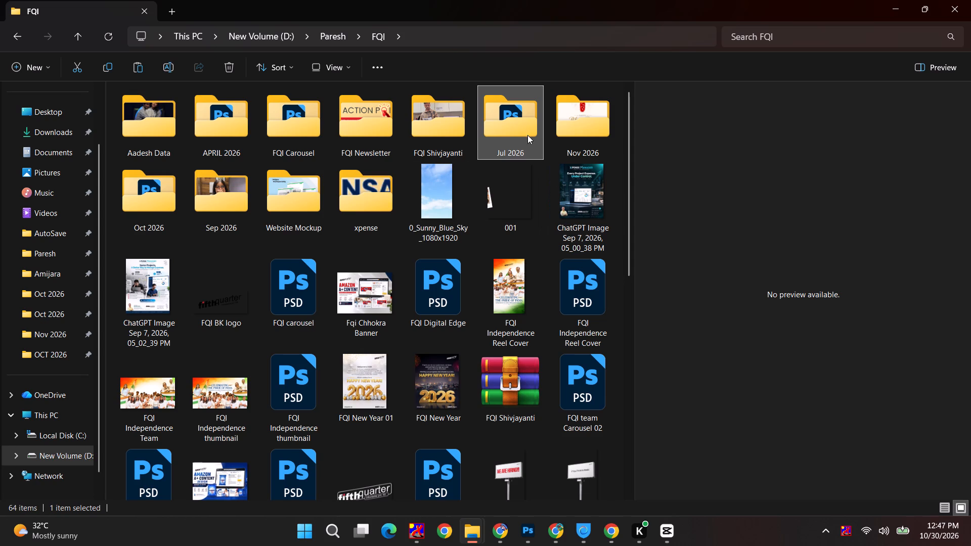
double_click(592, 115)
left_click(405, 262)
key("ctrl+v")
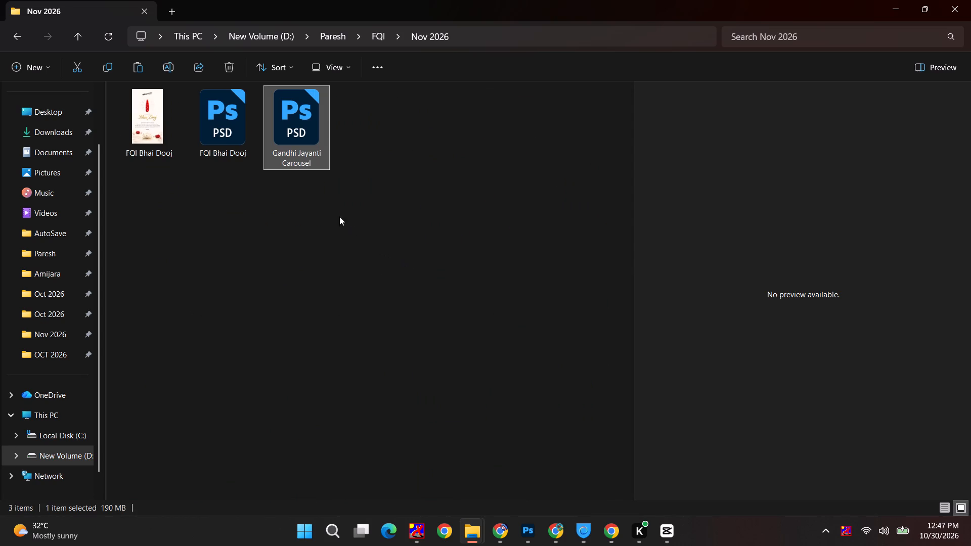
Rename the copied Gandhi Jayanti Carousel PSD in the Nov 2026 folder as Diwali Carousel.
key("F2")
left_click(304, 193)
left_click(292, 155)
key("F2")
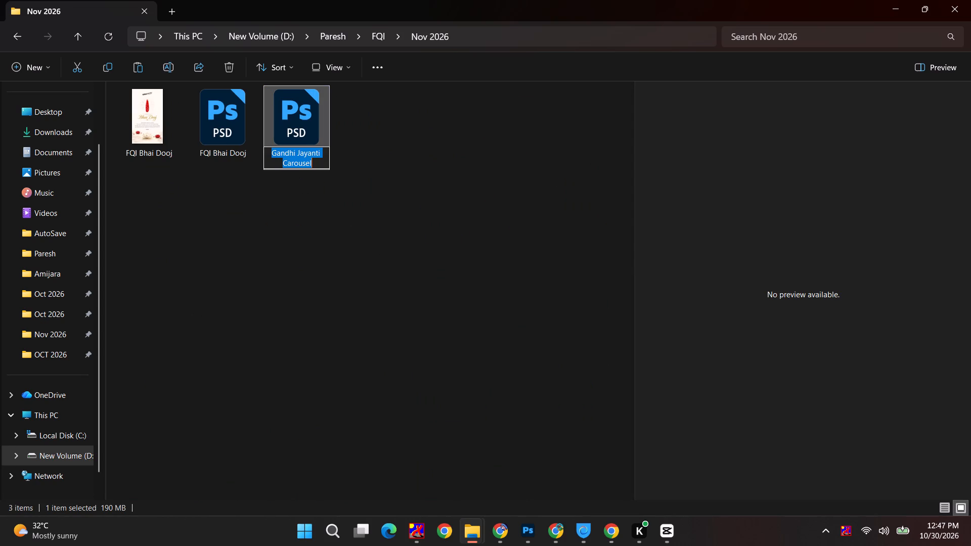
left_click_drag(321, 152, 181, 151)
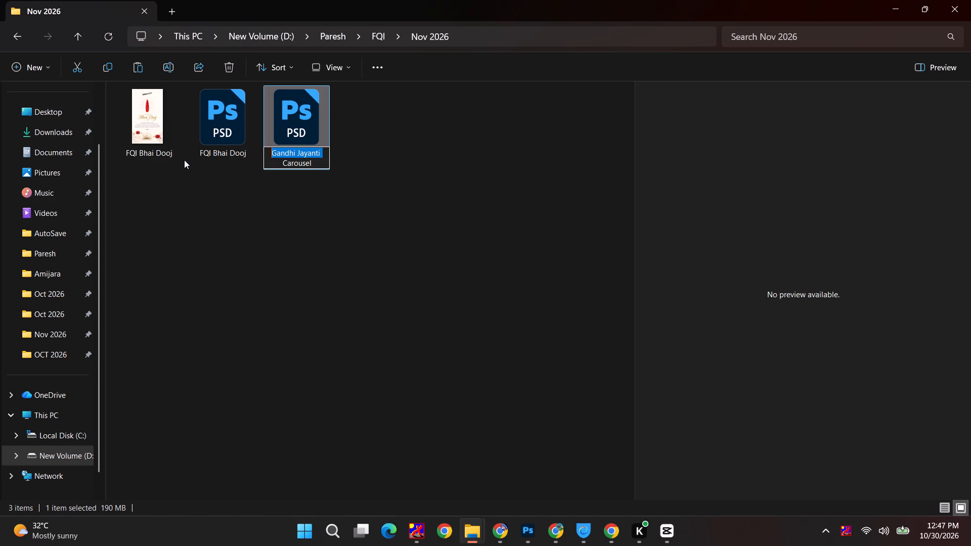
type("diwali")
key("space")
key("BackSpace")
key("BackSpace")
key("BackSpace")
key("BackSpace")
key("BackSpace")
key("BackSpace")
key("BackSpace")
key("BackSpace")
key("BackSpace")
key("BackSpace")
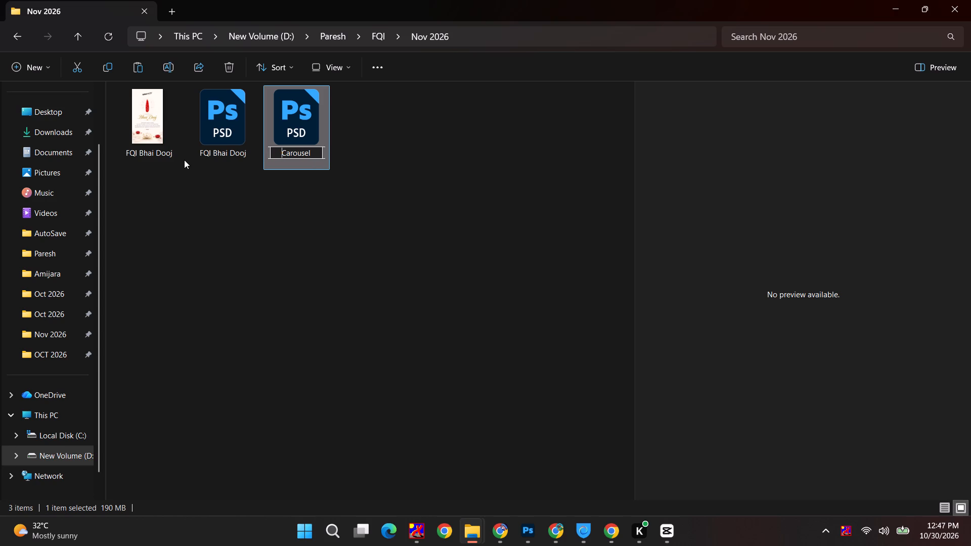
type("Diwali")
key("space")
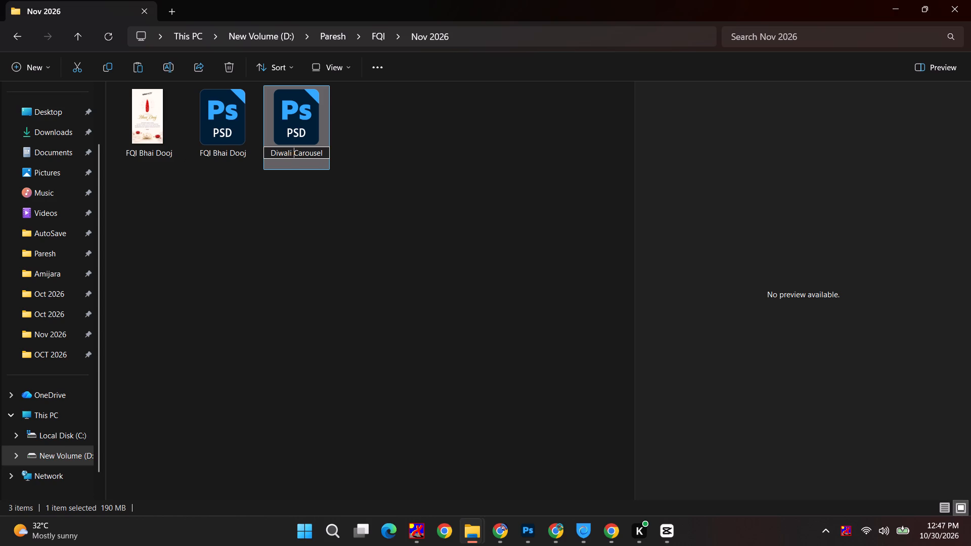
key("Return")
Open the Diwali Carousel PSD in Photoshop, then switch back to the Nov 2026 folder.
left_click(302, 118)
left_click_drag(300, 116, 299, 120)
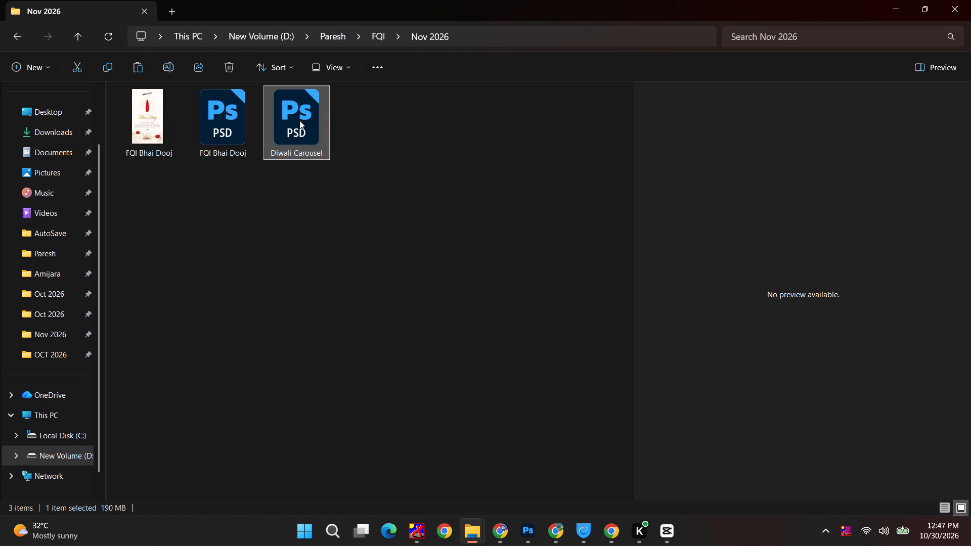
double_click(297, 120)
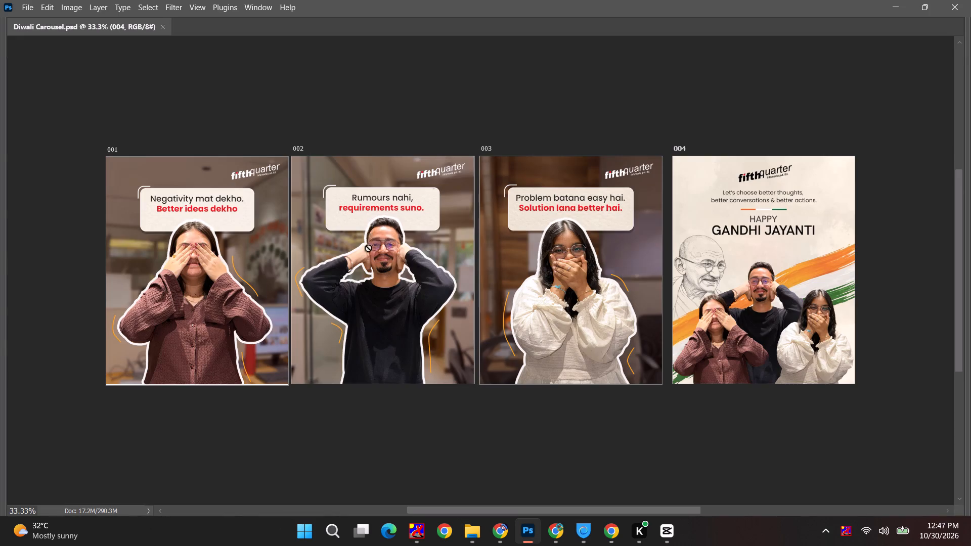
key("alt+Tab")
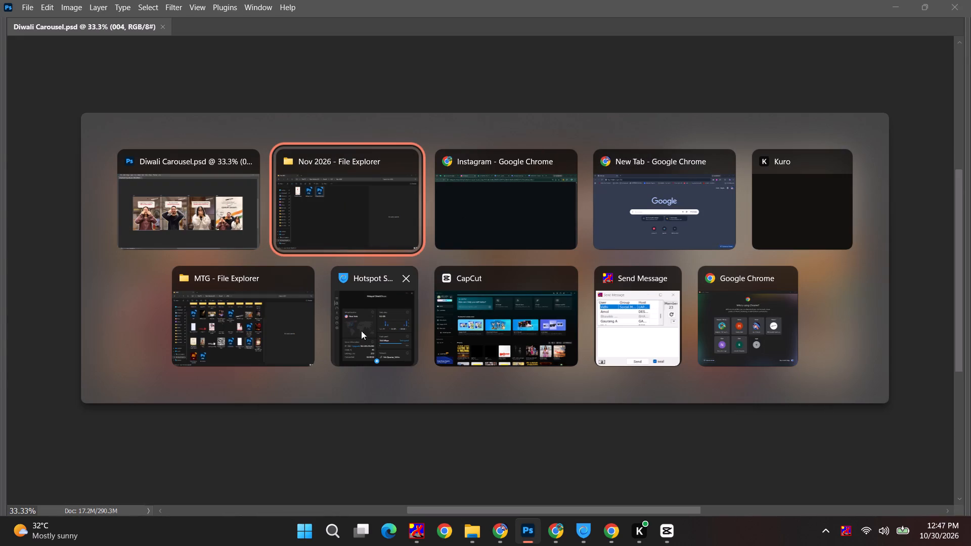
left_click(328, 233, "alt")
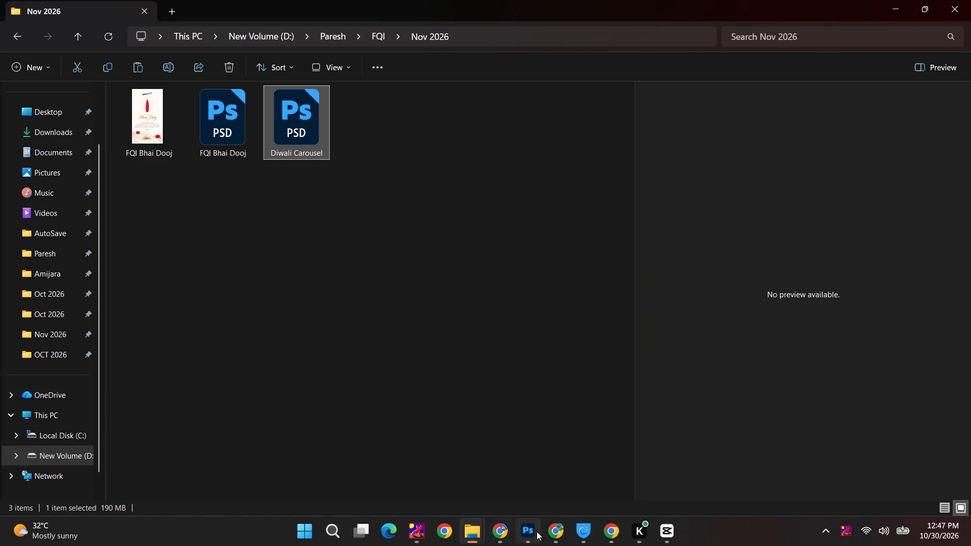
Switch to Photoshop and close the Diwali Carousel PSD.
left_click(536, 531)
key("Tab")
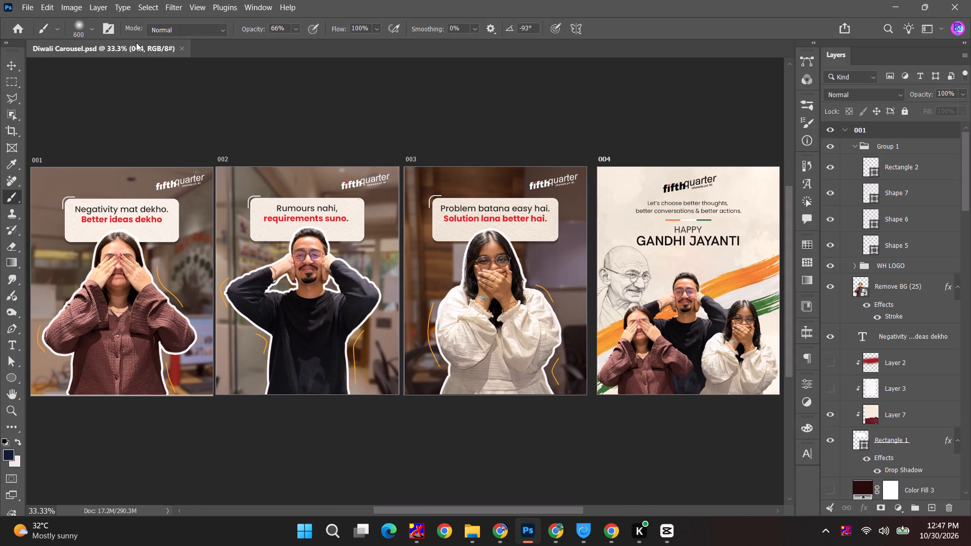
left_click(180, 50)
scroll(541, 295, "down", 1)
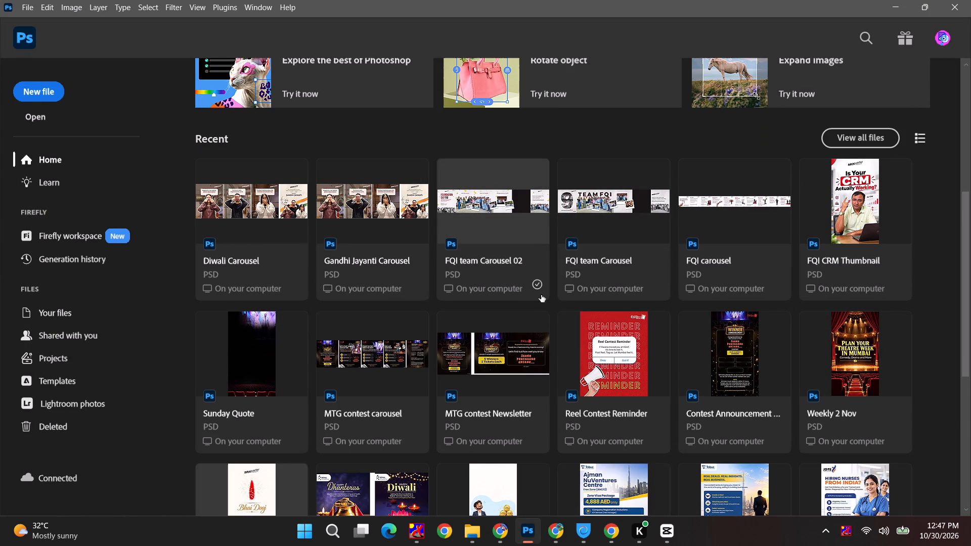
Switch to Chrome and examine both images in the Fqi Diwali Images folder on Google Drive.
key("alt+Tab")
key("alt+Tab")
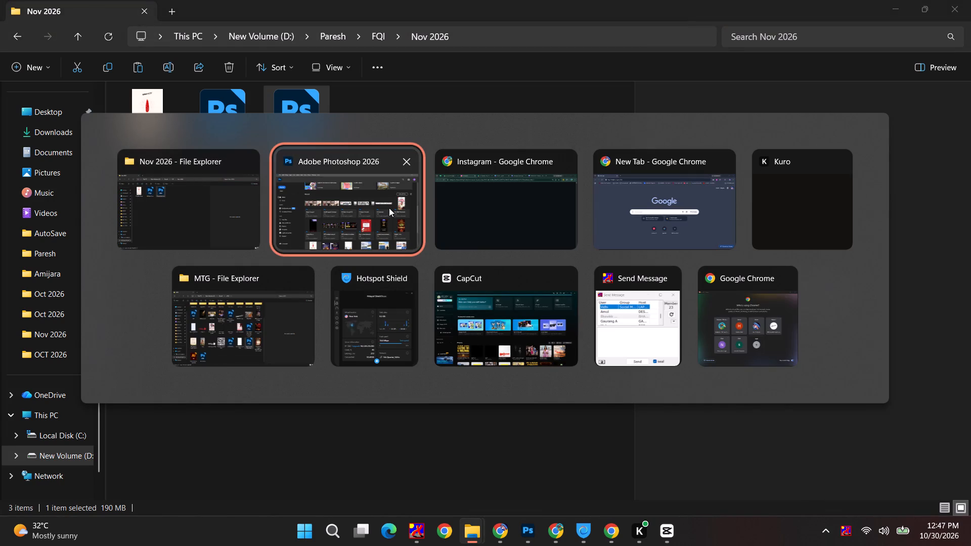
key("alt+Tab")
key("alt+Tab")
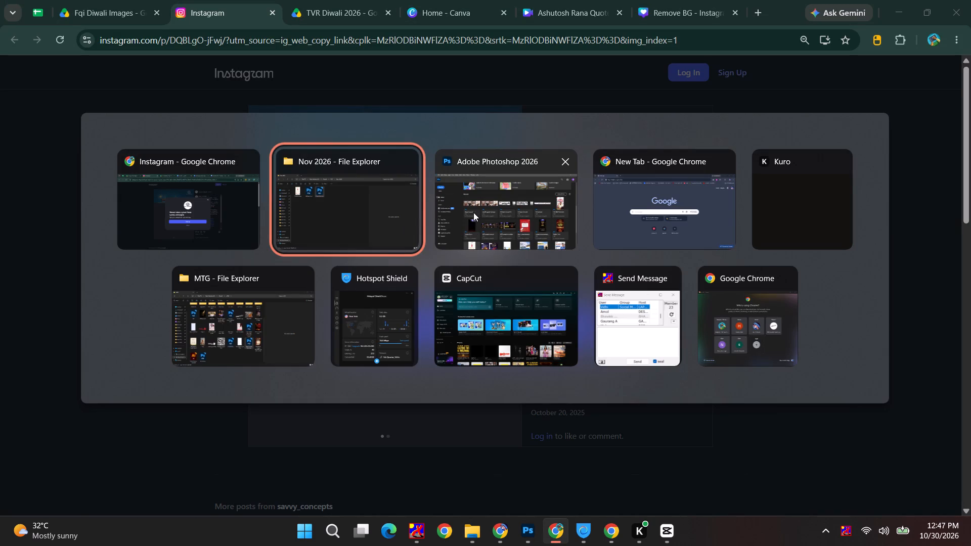
key("alt+Tab")
left_click(331, 9)
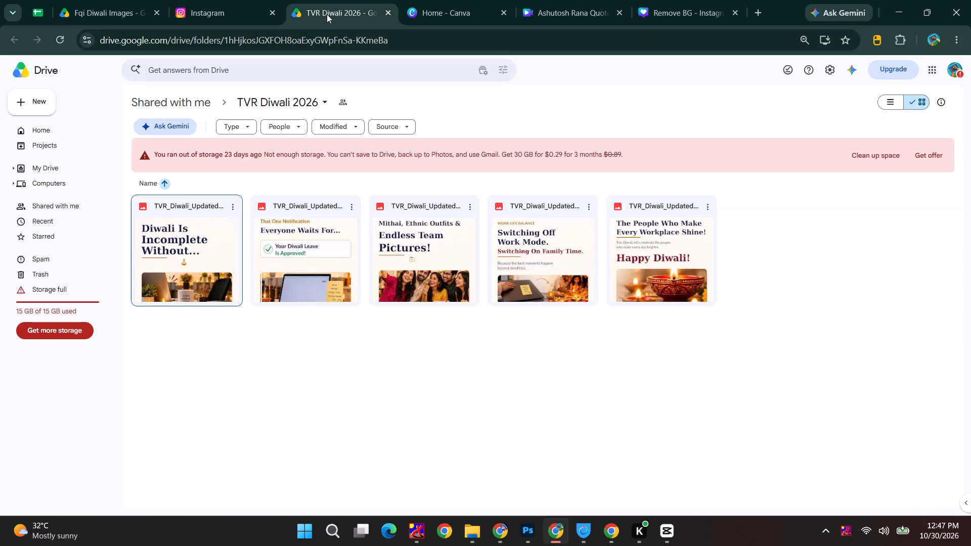
left_click(99, 0)
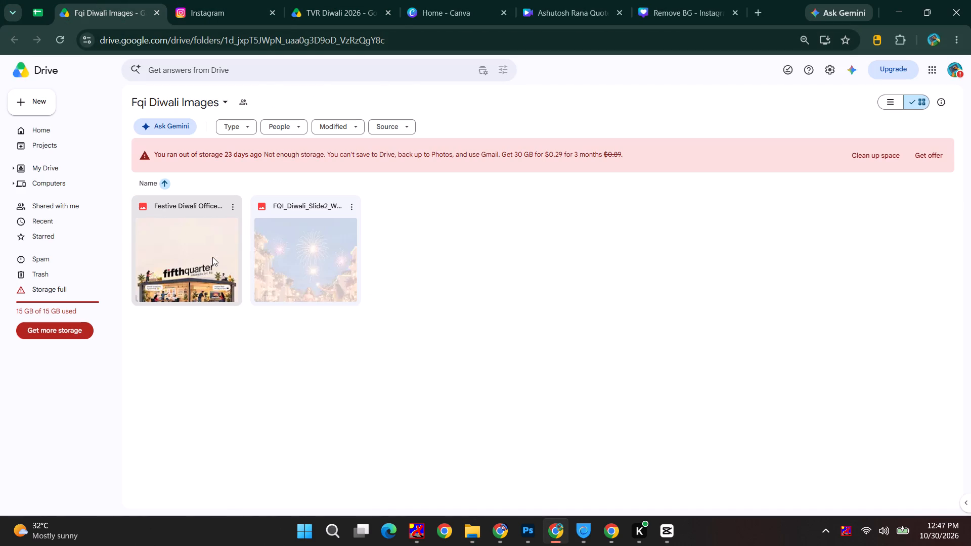
double_click(212, 257)
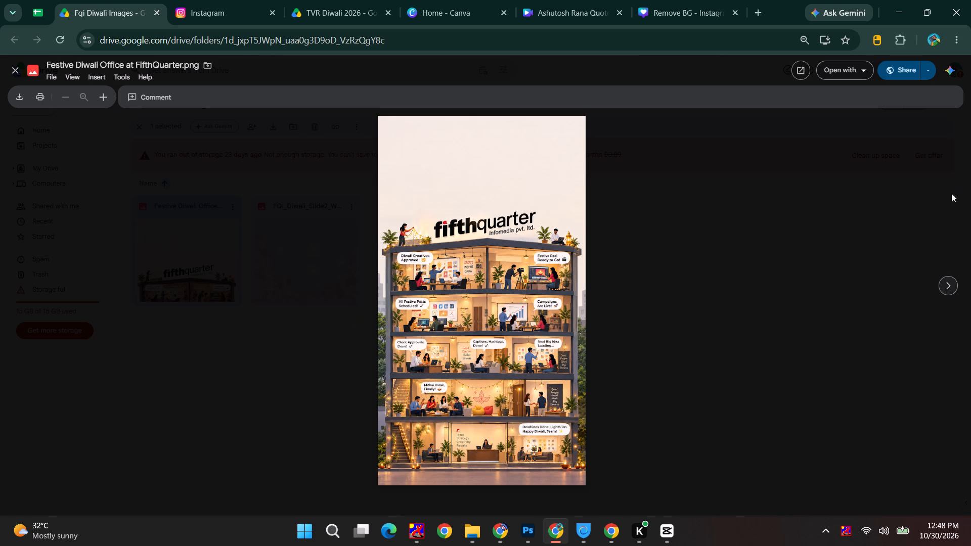
left_click(954, 288)
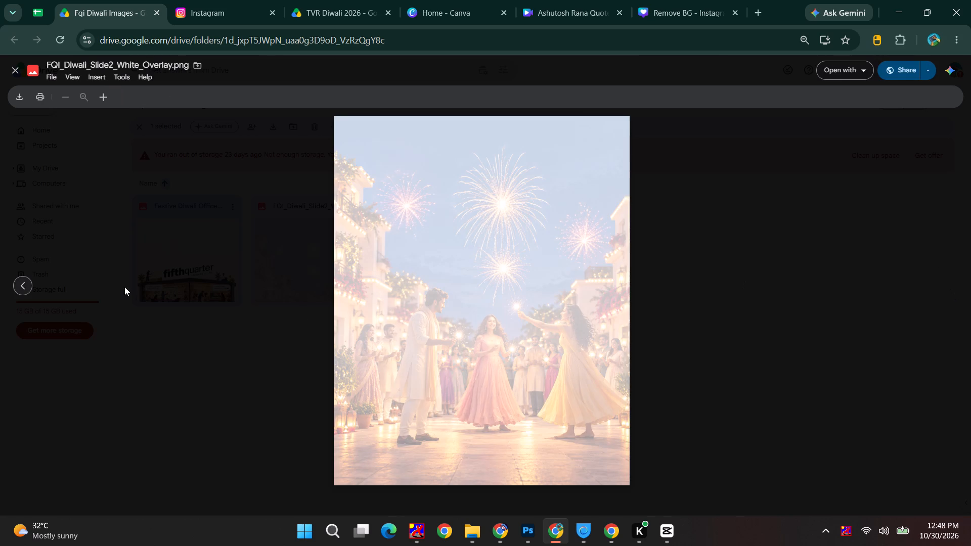
left_click(21, 282)
left_click(964, 289)
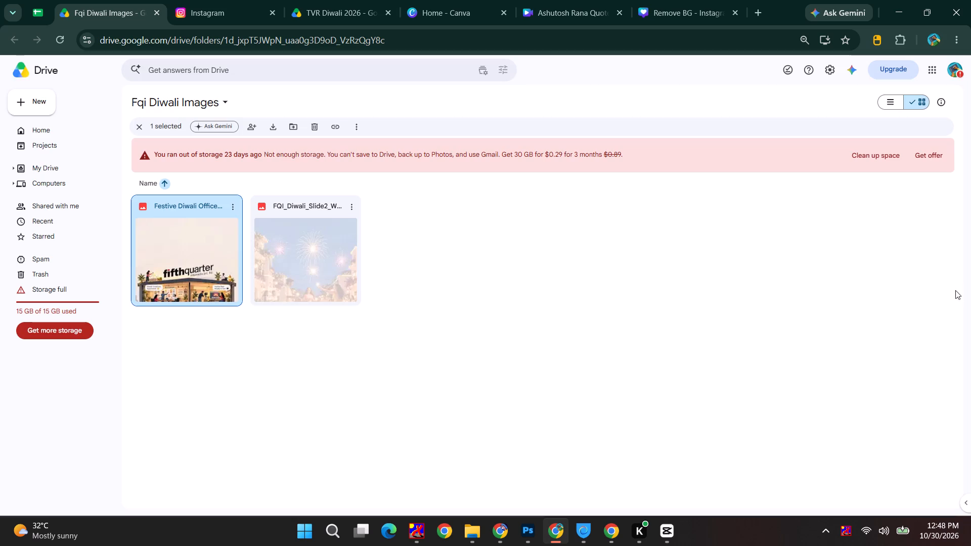
Download FQI_Diwali_Slide2_White_Overlay.png and Festive Diwali Office at FifthQuarter.png from the Fqi Diwali Images folder.
left_click(347, 209)
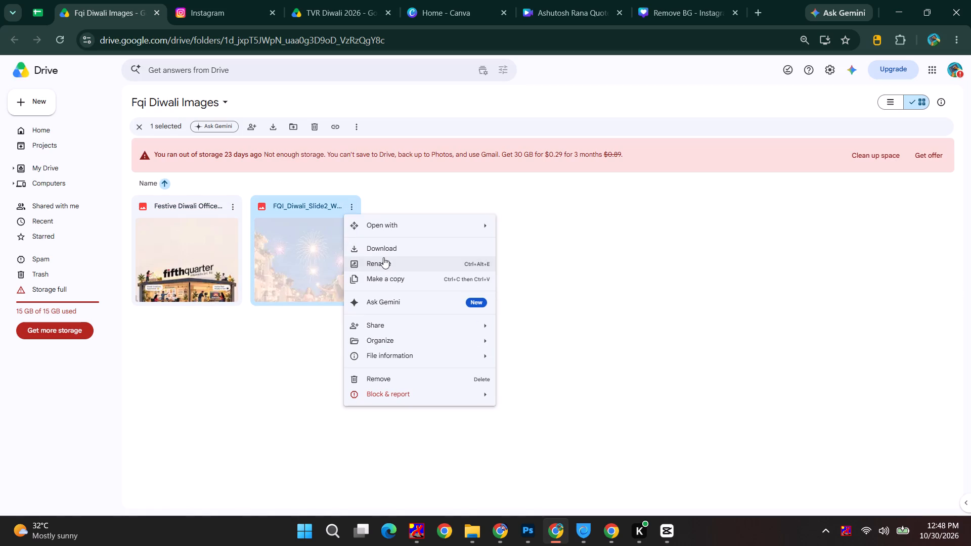
left_click(384, 250)
double_click(227, 243)
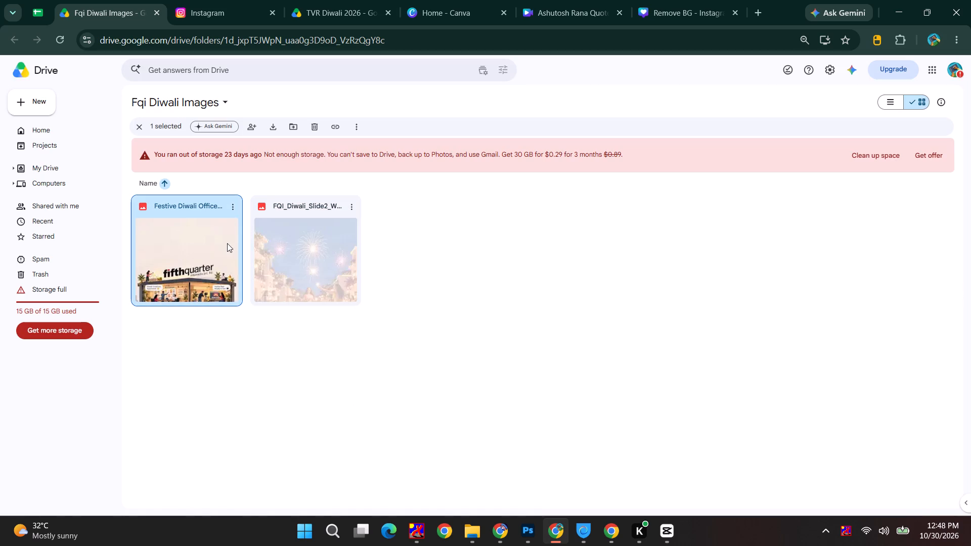
double_click(220, 250)
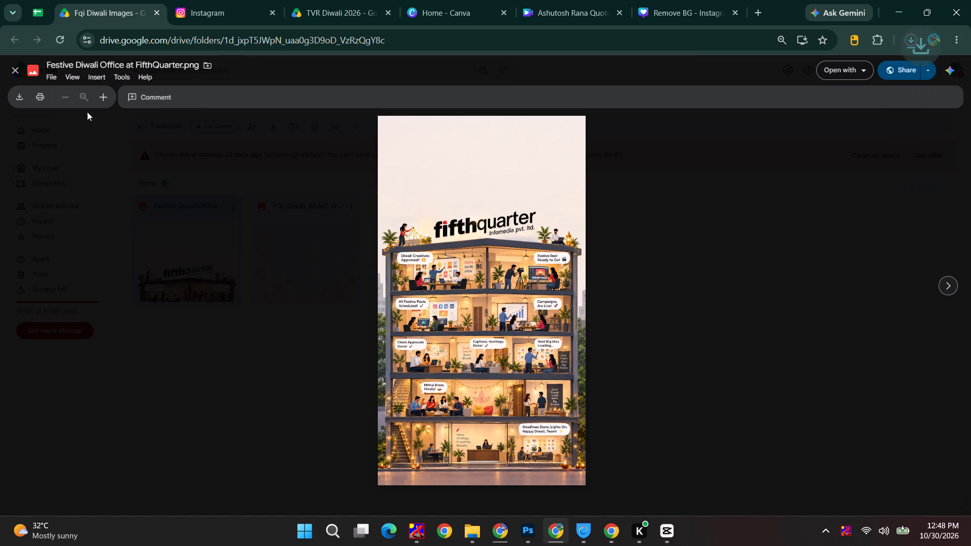
left_click(19, 100)
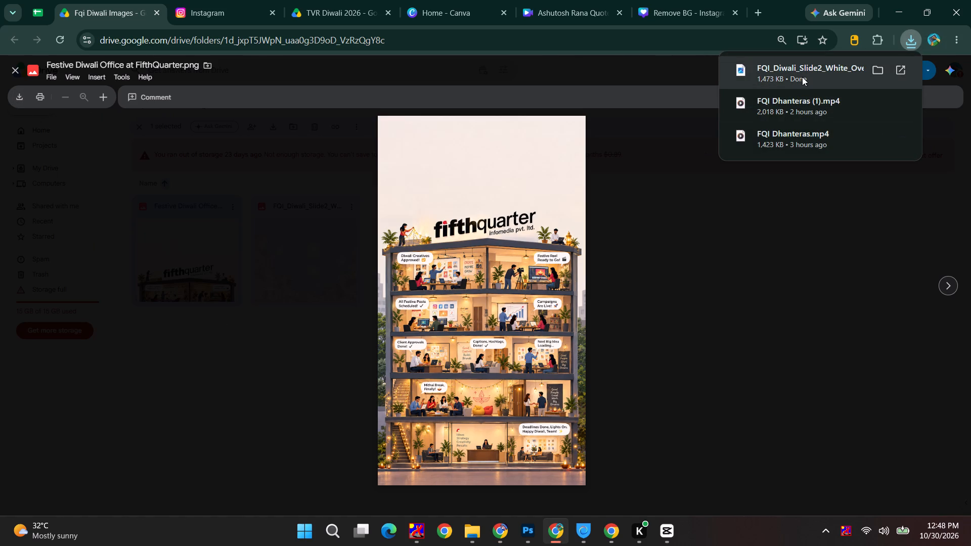
Bring the downloaded FQI_Diwali_Slide2_White_Overlay.png from Chrome into Photoshop to open it.
left_click_drag(801, 76, 375, 397)
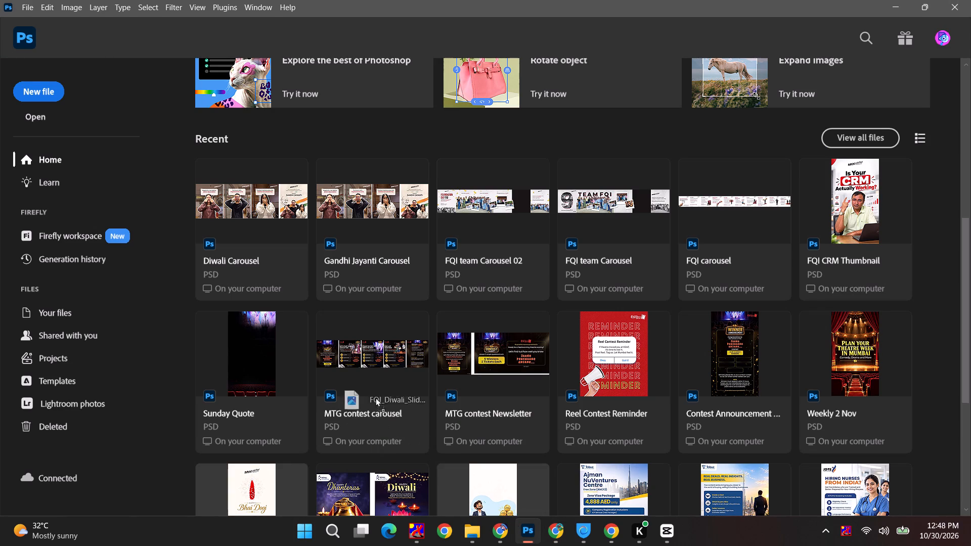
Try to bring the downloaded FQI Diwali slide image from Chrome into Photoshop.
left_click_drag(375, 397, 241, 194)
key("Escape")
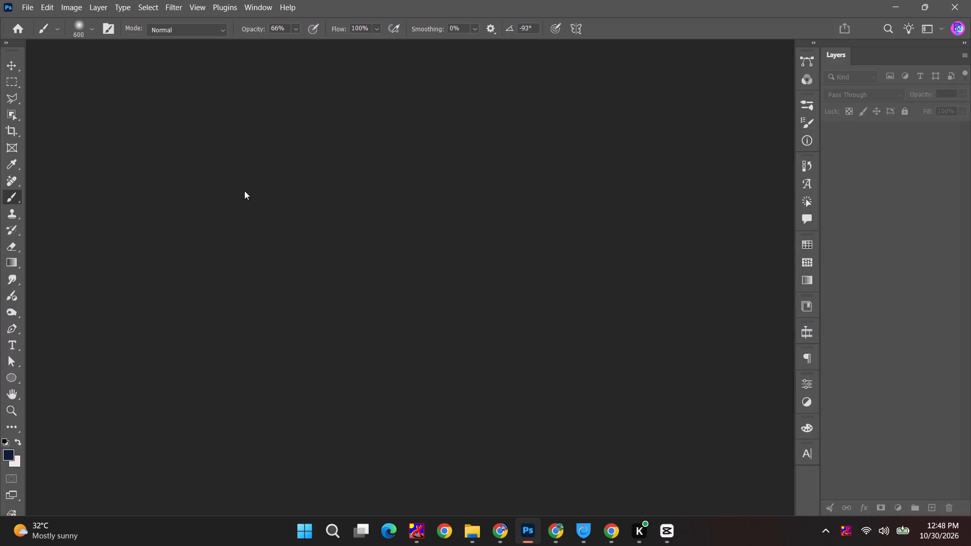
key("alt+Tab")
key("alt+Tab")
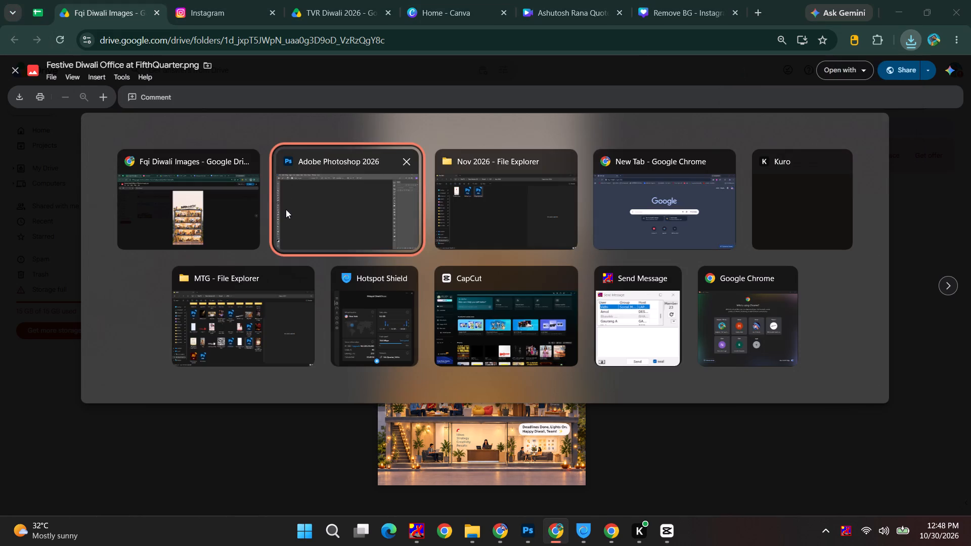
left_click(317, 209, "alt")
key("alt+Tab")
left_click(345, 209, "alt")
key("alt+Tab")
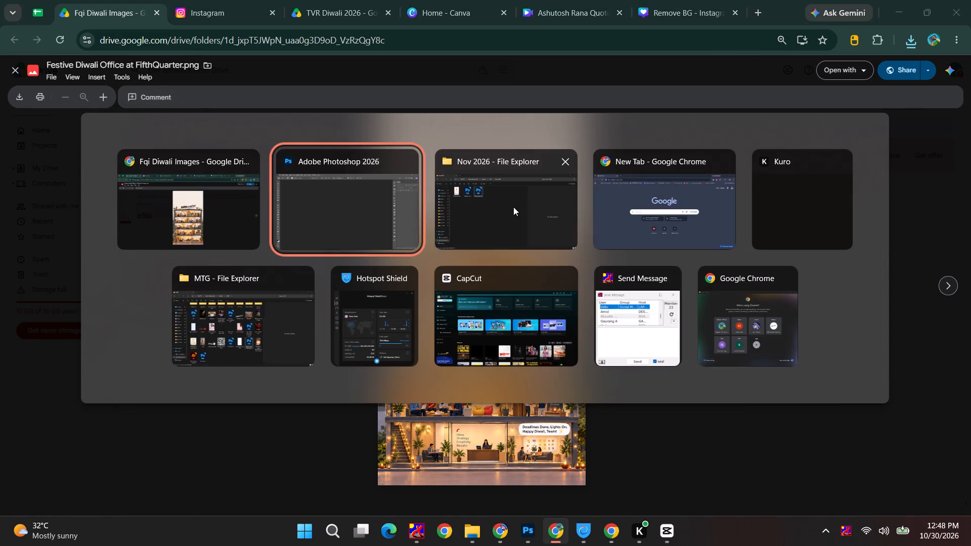
Return to Photoshop and open the Diwali Carousel PSD from the recent files.
left_click(300, 225, "alt")
key("Tab")
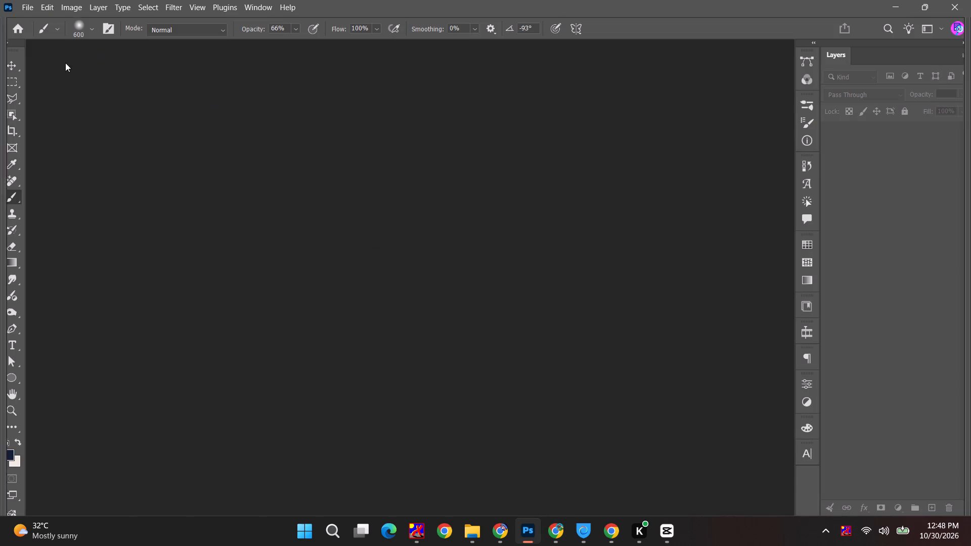
key("Tab")
left_click(13, 27)
left_click(274, 215)
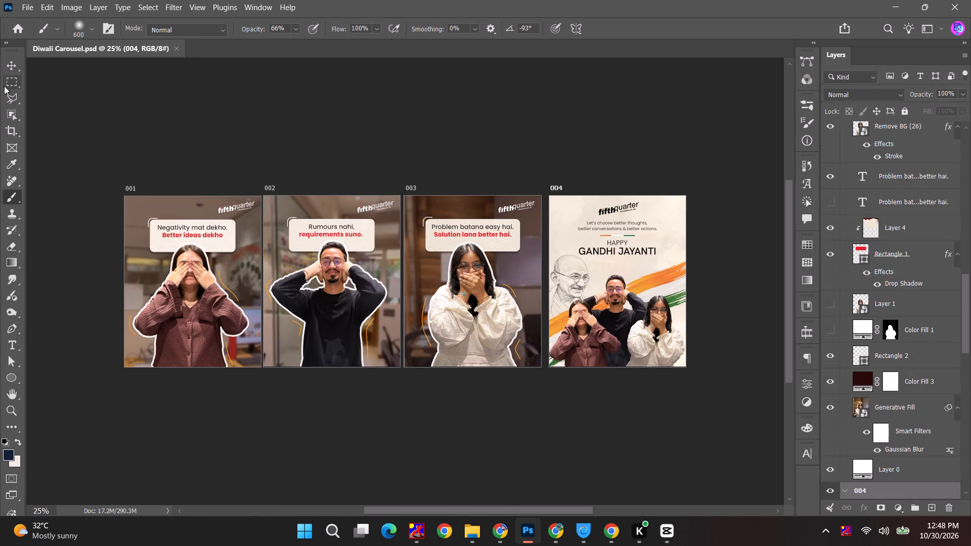
Select artboard 003 of the Diwali Carousel with the Move tool.
left_click(11, 66)
left_click(416, 192)
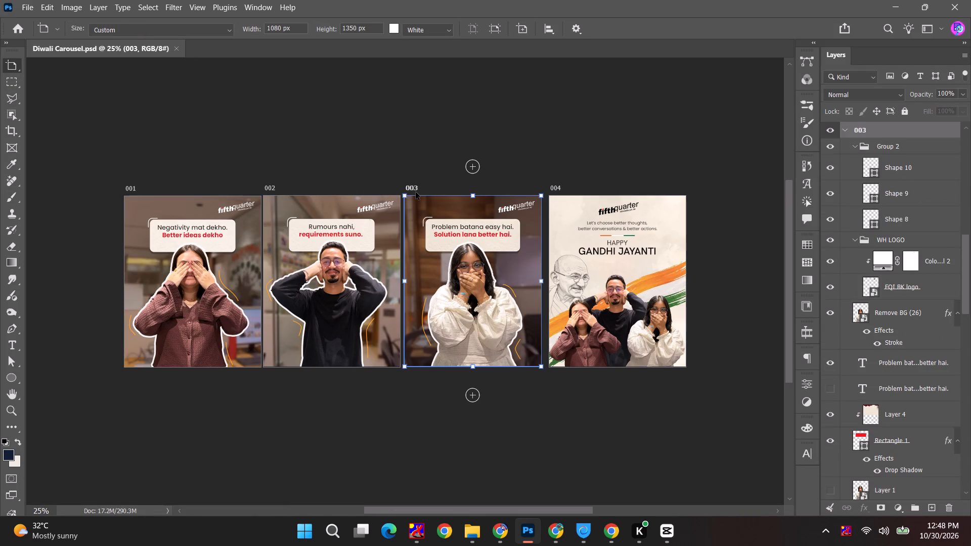